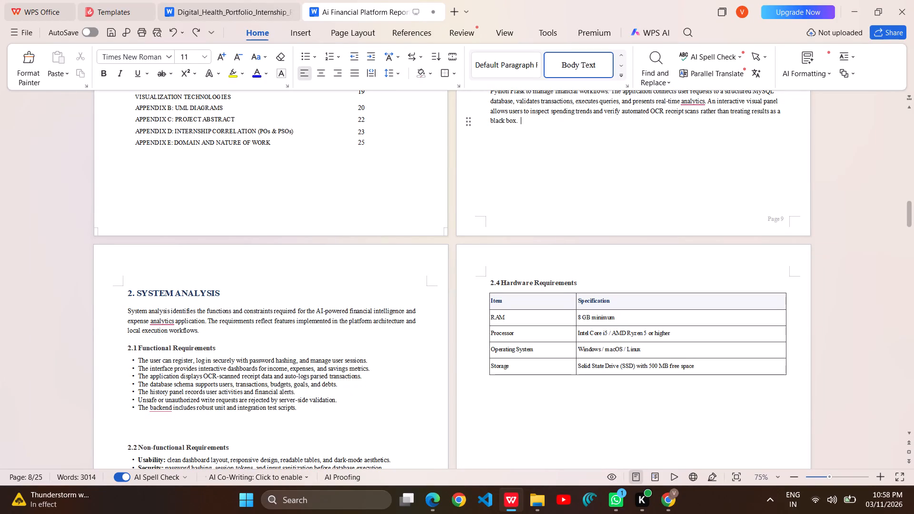
In Word, open Ai Financial Platform Report-2 and the Digital_Health_Portfolio_Internship_Report_Template PDF from Downloads, choosing a local copy with merged changes for the report.
click(332, 502)
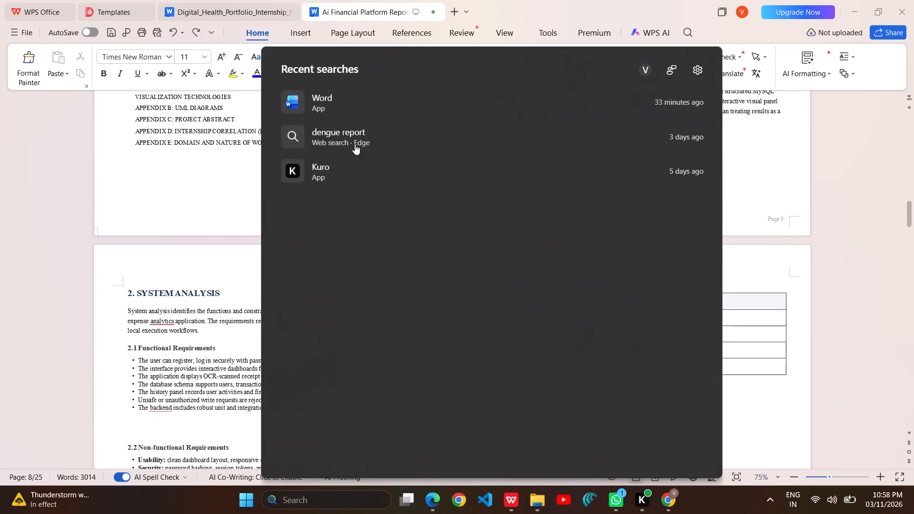
click(369, 97)
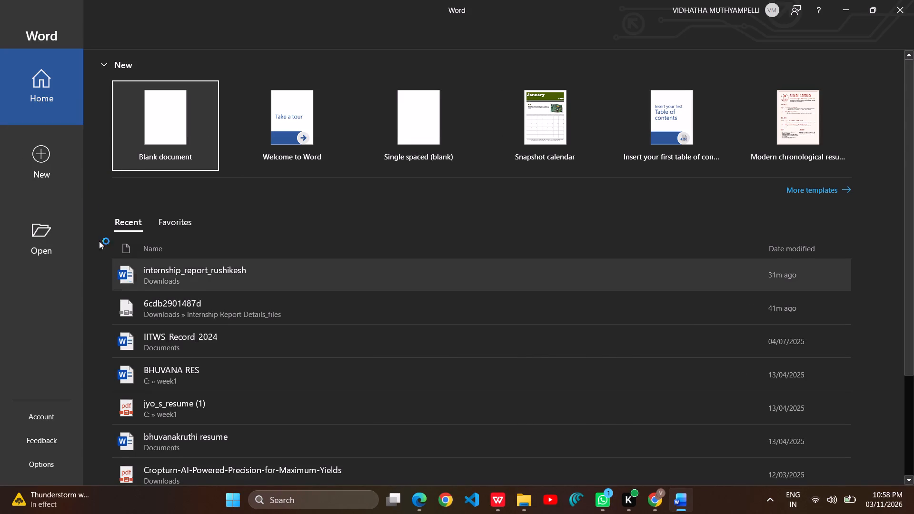
click(53, 222)
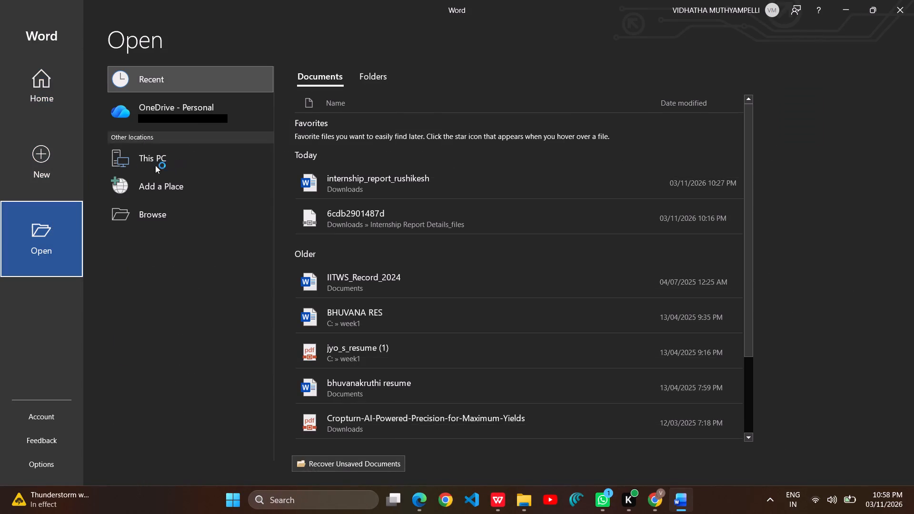
click(140, 208)
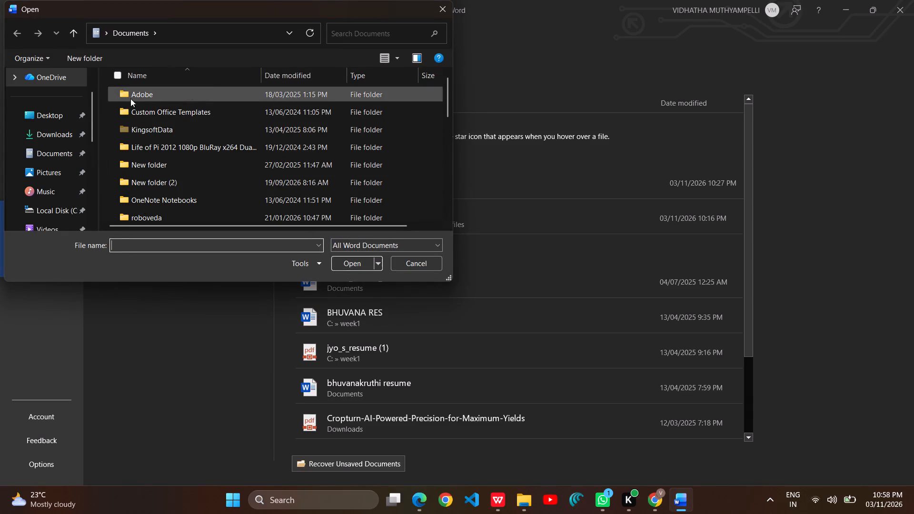
click(71, 131)
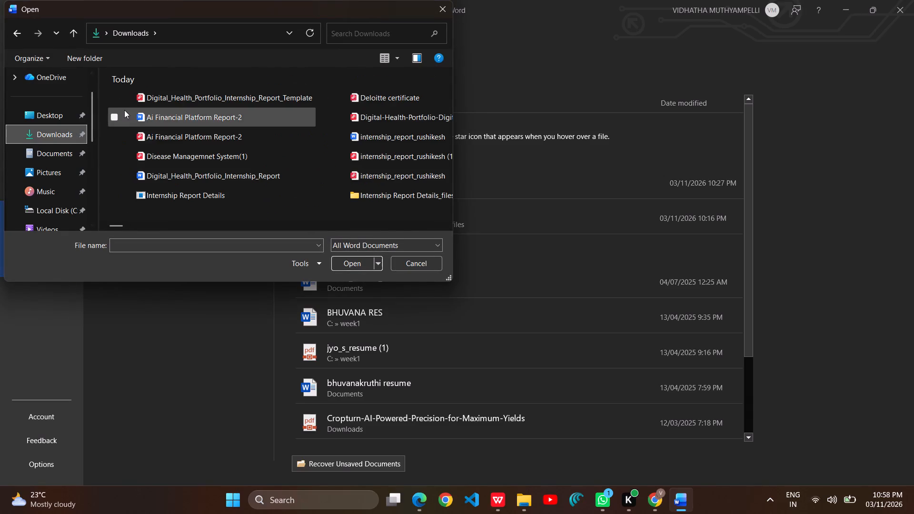
click(116, 118)
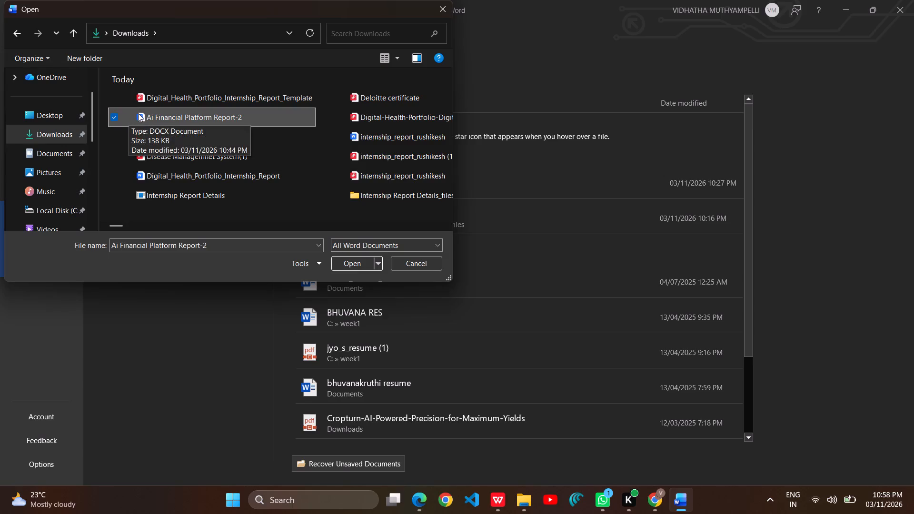
click(113, 98)
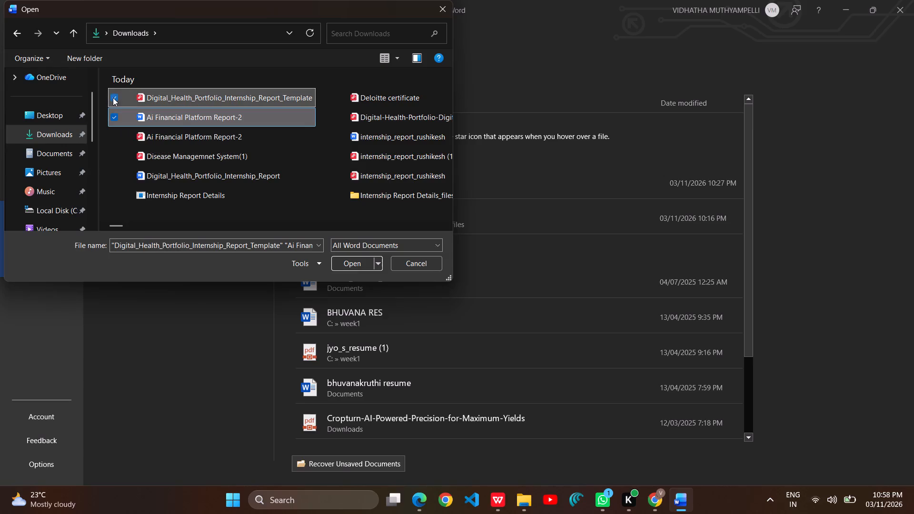
click(352, 262)
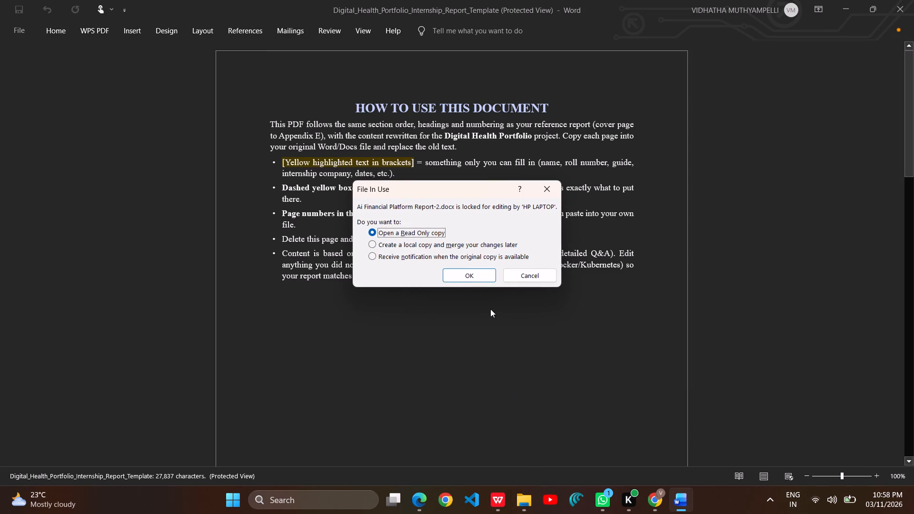
click(375, 246)
click(452, 273)
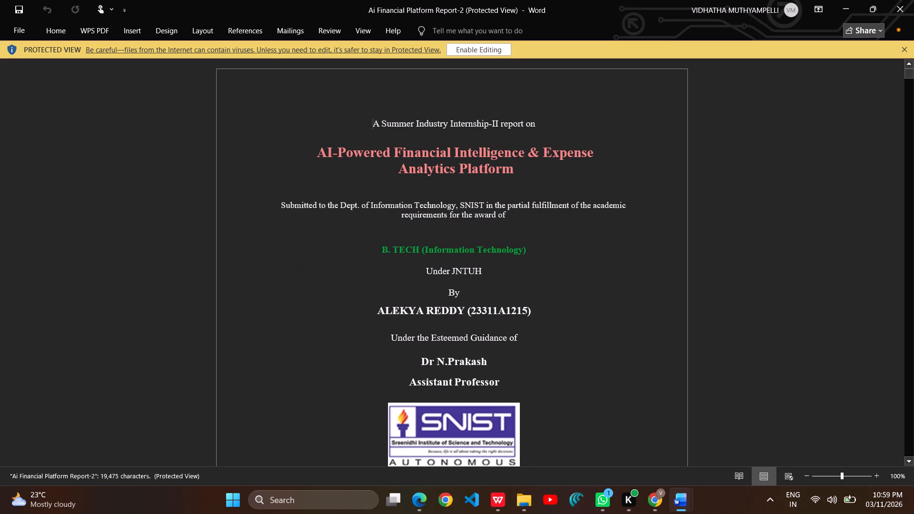
In Chrome, convert the Digital_Health_Portfolio_Internship_Report_Template PDF to Word with iLovePDF, without OCR, and download the resulting document.
click(651, 494)
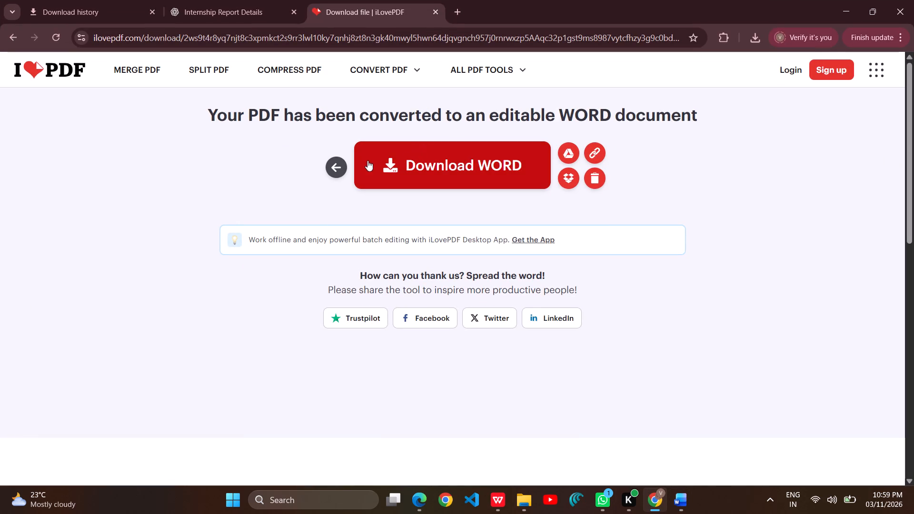
click(339, 167)
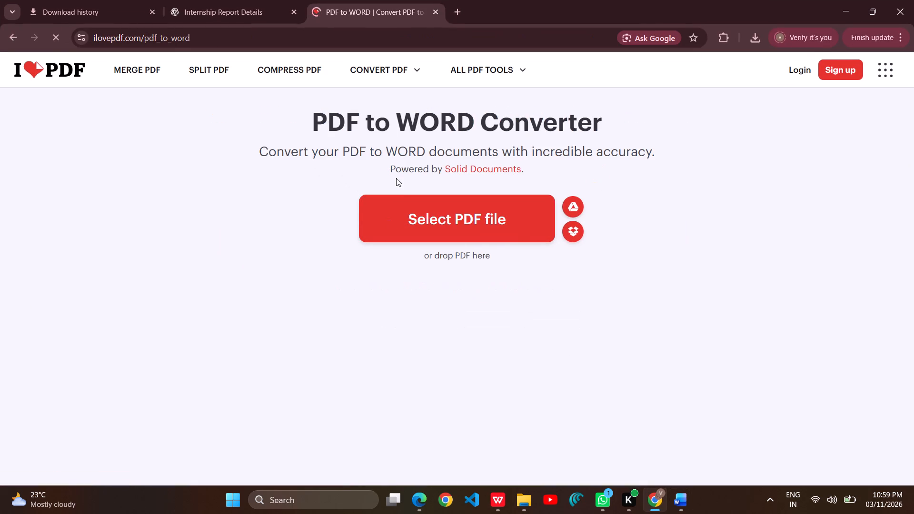
click(407, 210)
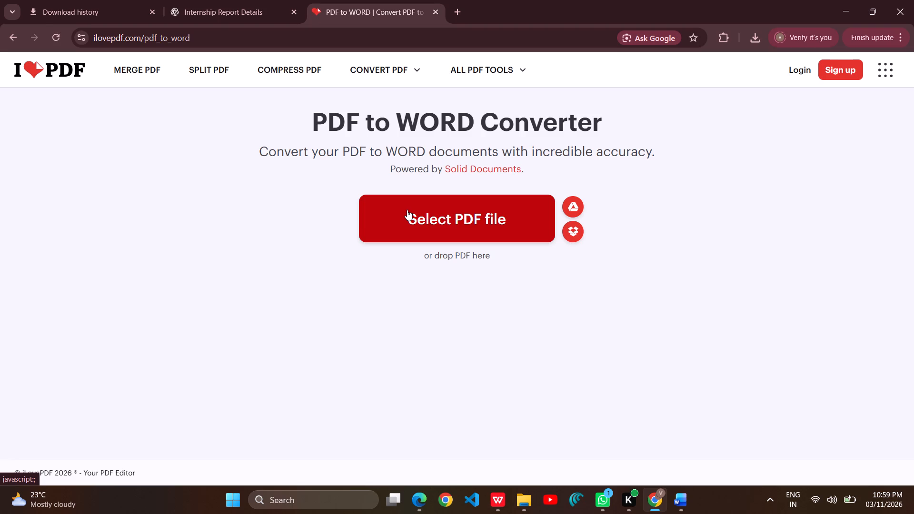
click(411, 221)
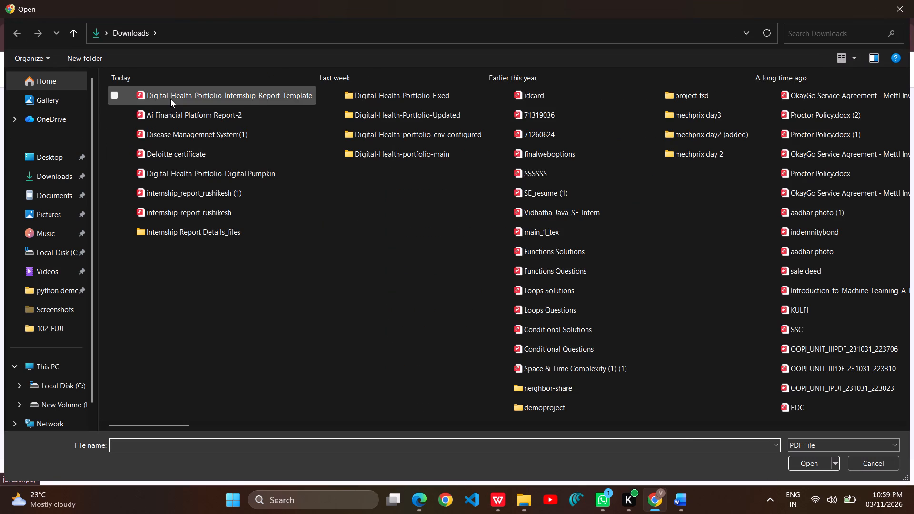
click(170, 99)
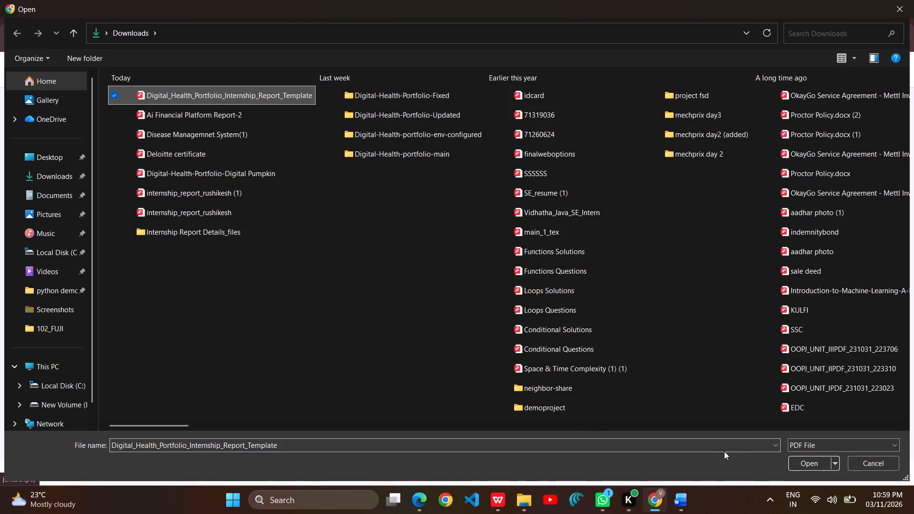
click(798, 461)
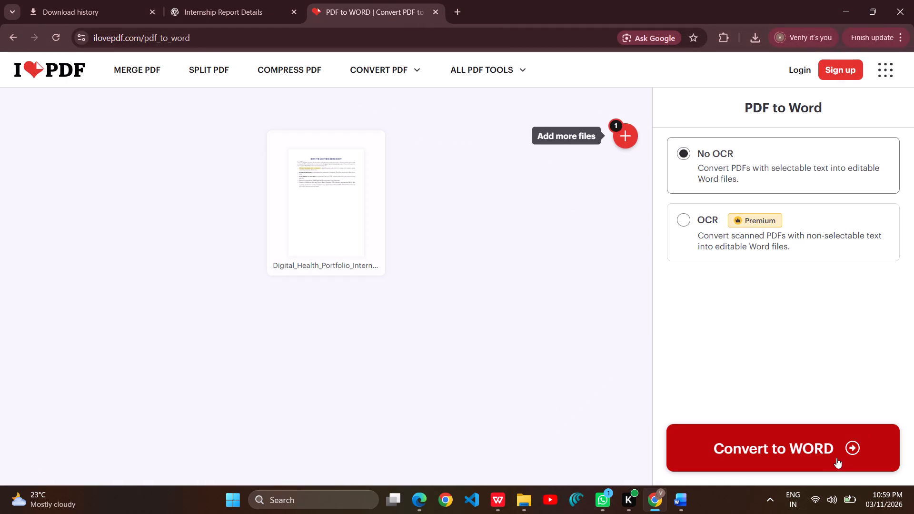
click(836, 458)
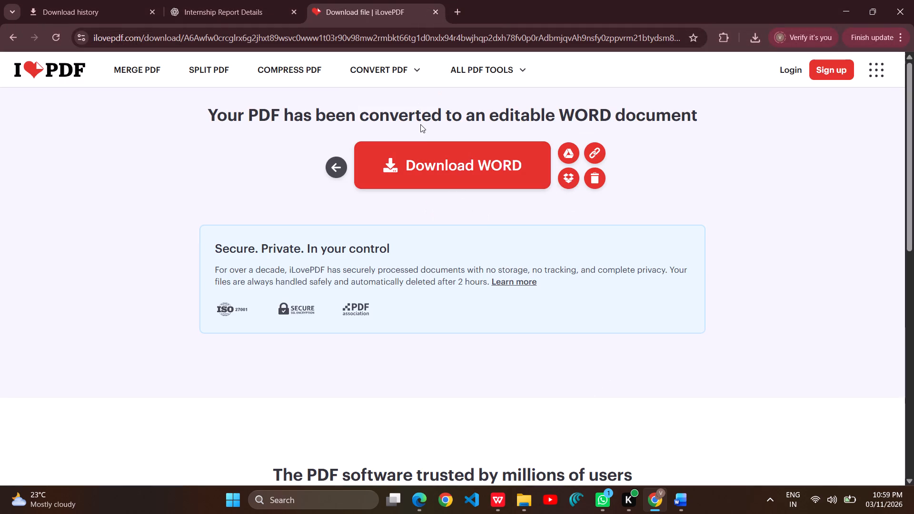
click(425, 153)
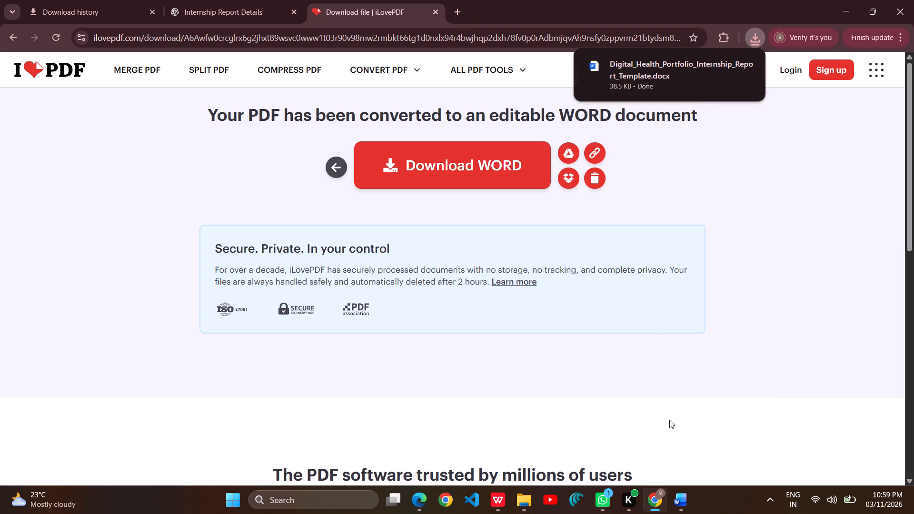
Switch back to Ai Financial Platform Report-2 in Word and enable editing for it.
click(679, 496)
click(681, 494)
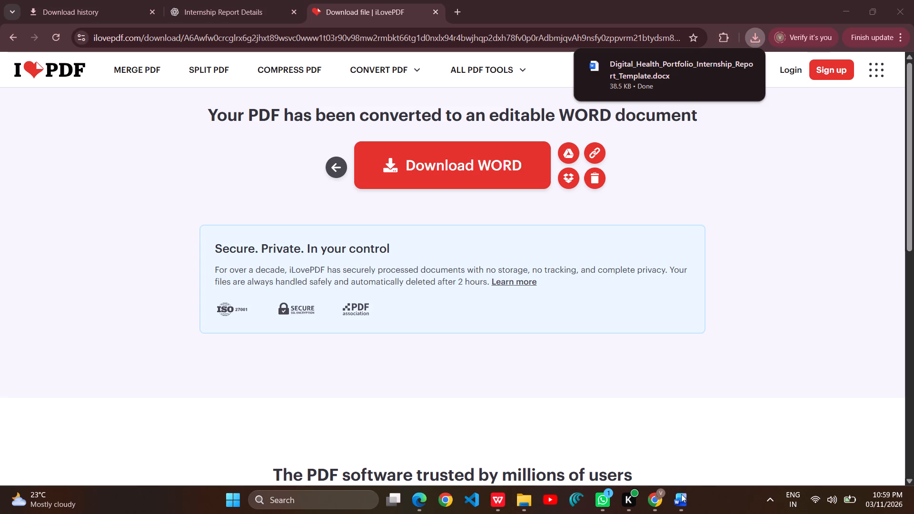
click(681, 499)
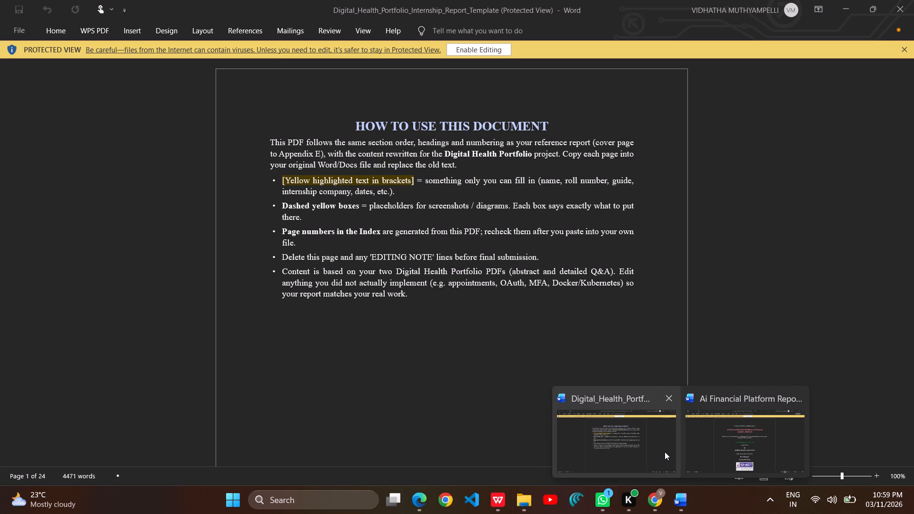
click(695, 448)
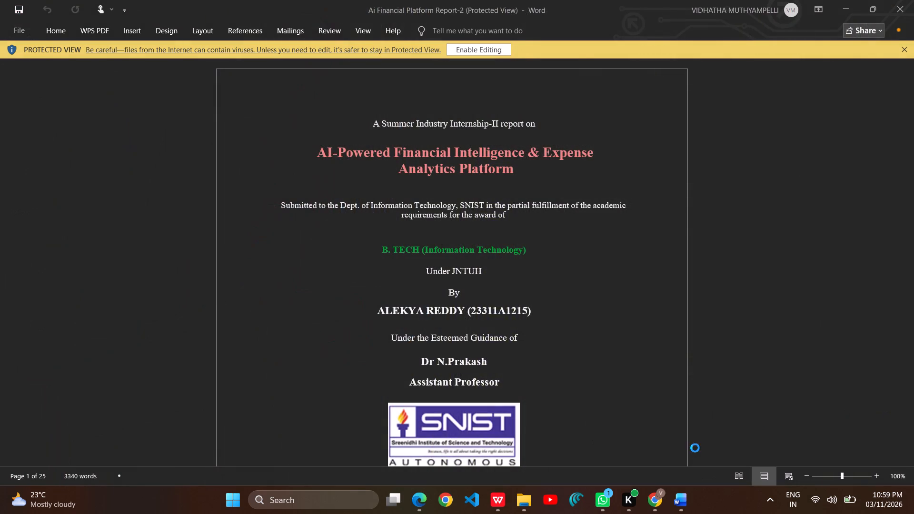
click(471, 51)
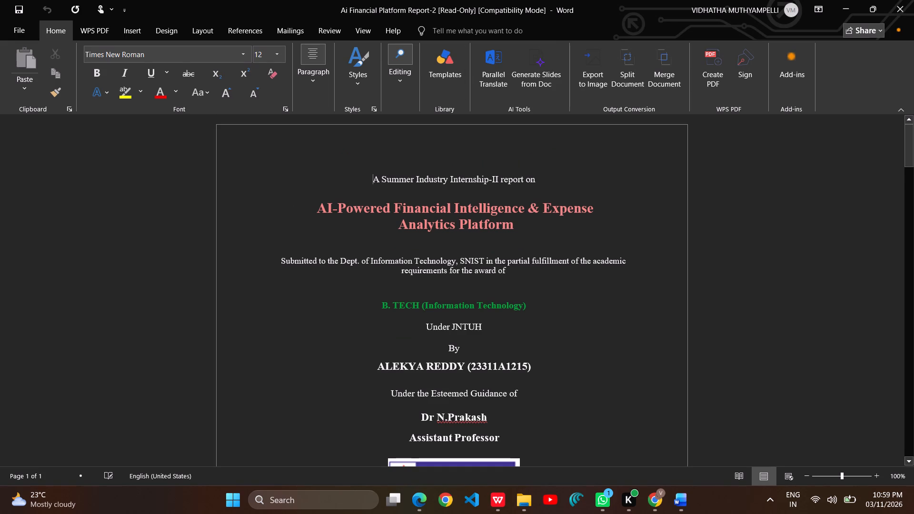
Open the converted Digital_Health_Portfolio_Internship_Report_Template Word document from Downloads and enable editing for it.
click(22, 33)
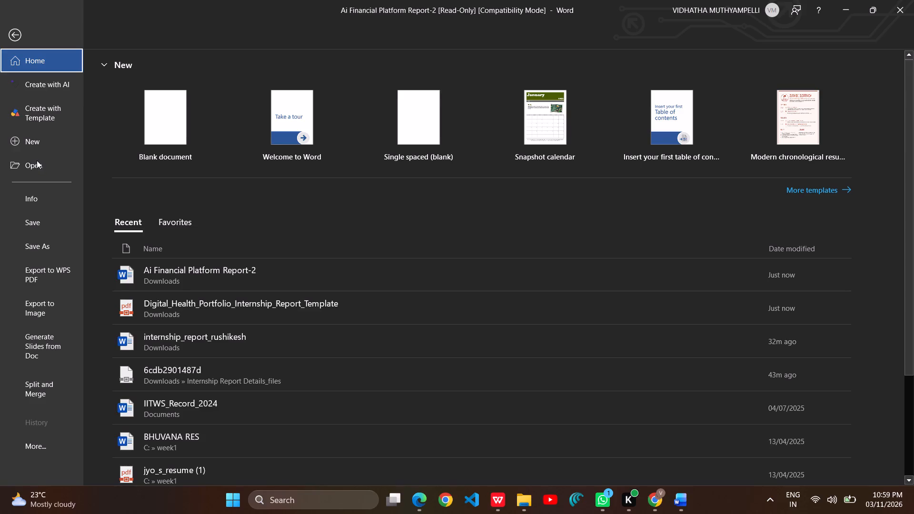
click(37, 160)
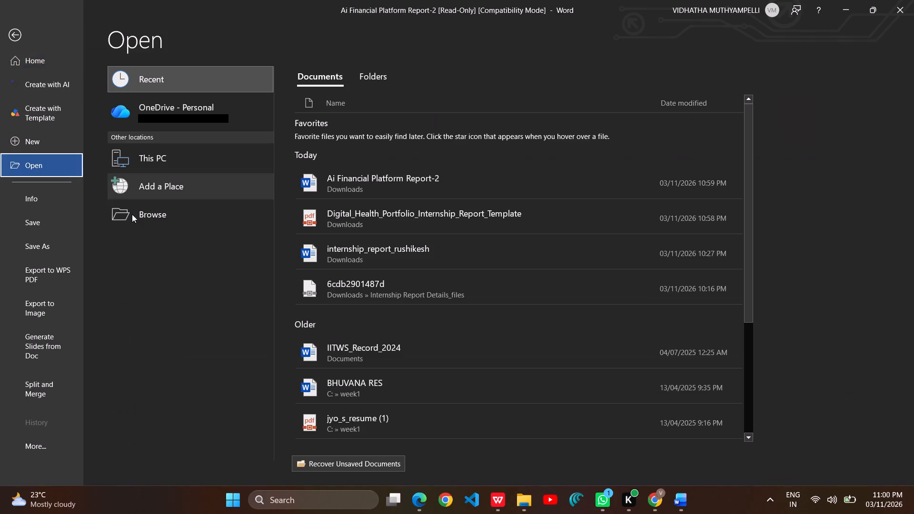
click(132, 214)
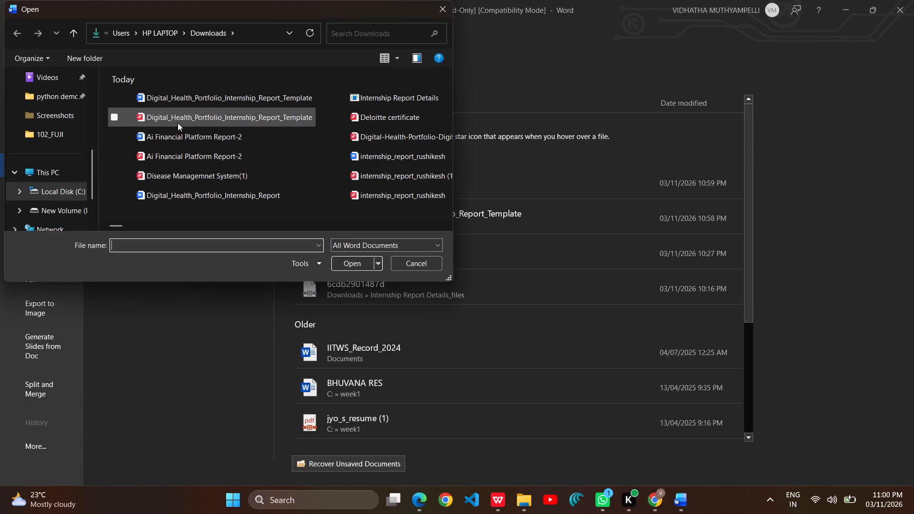
click(173, 101)
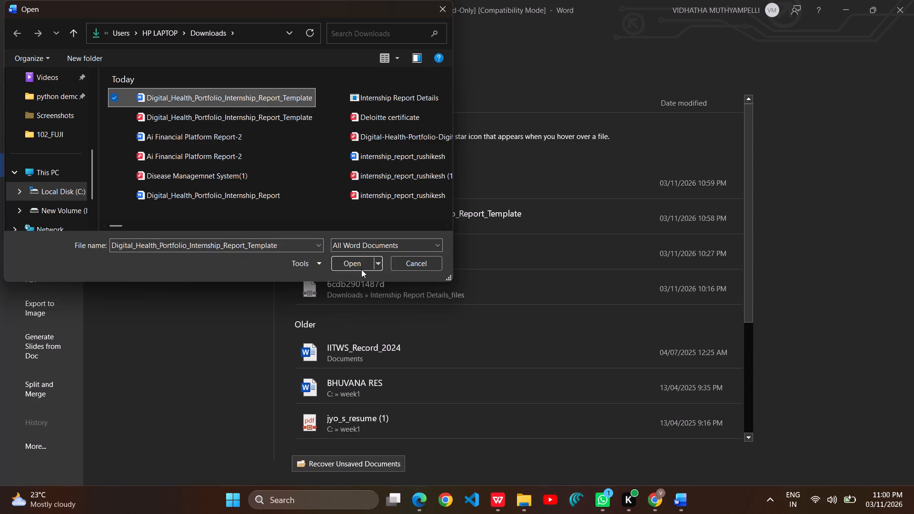
click(357, 267)
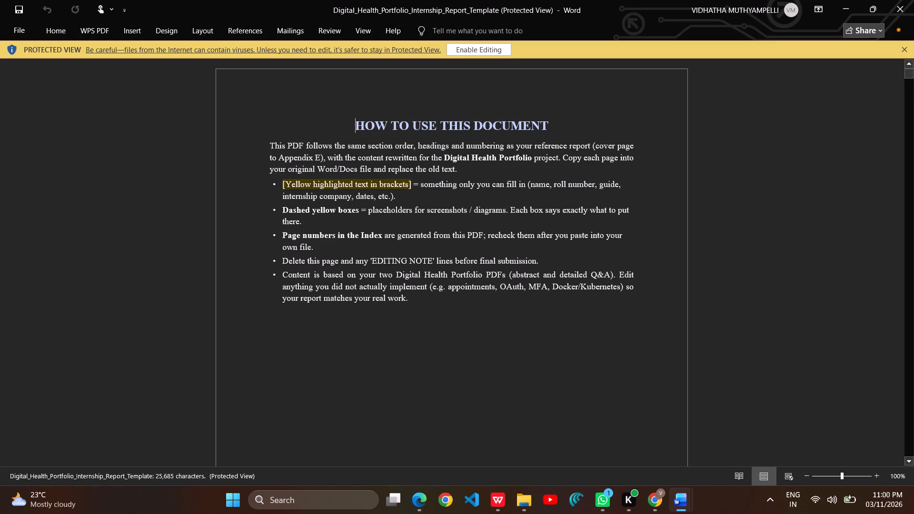
click(471, 53)
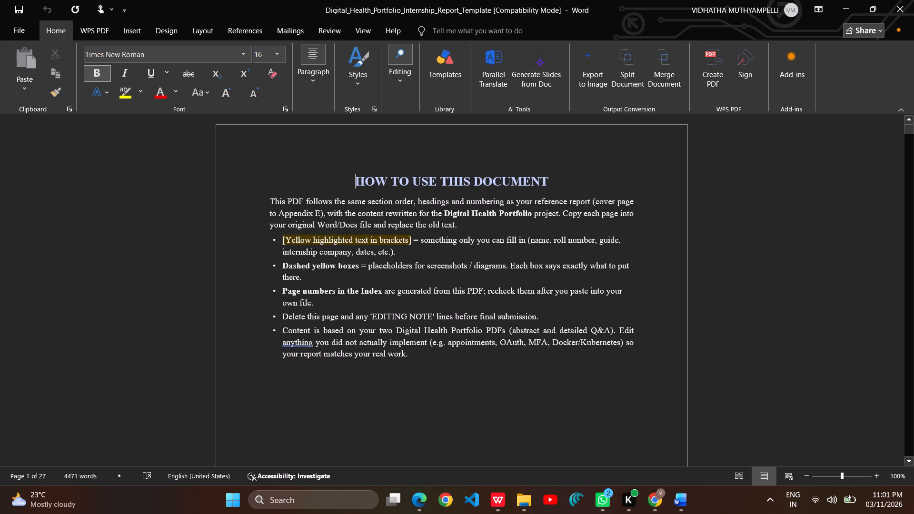
Look through the template's usage instructions and its cover page with the placeholders for name, guide and college logo.
scroll(537, 362, down, 1)
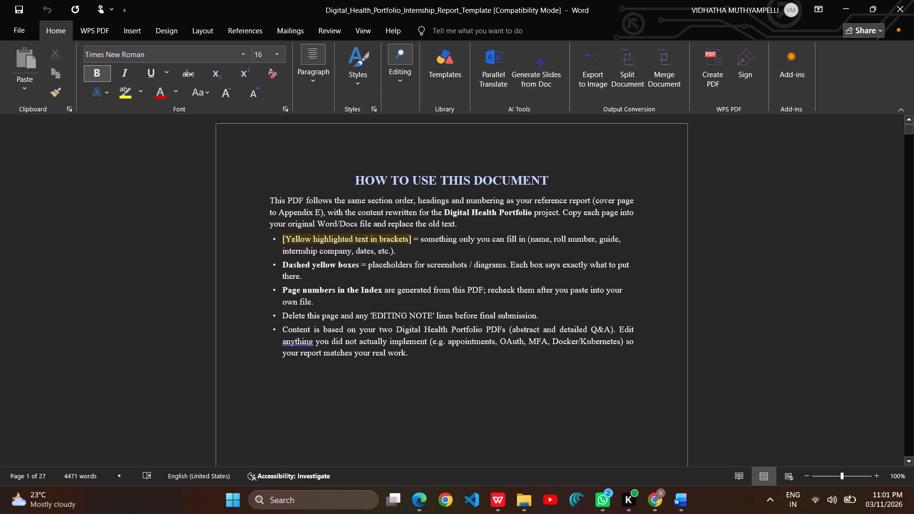
scroll(537, 362, down, 3)
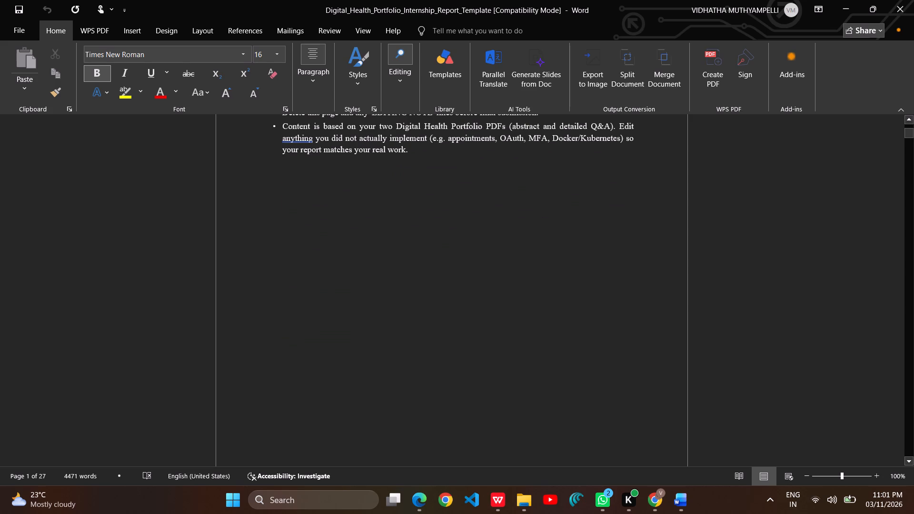
scroll(537, 362, down, 6)
scroll(537, 362, up, 1)
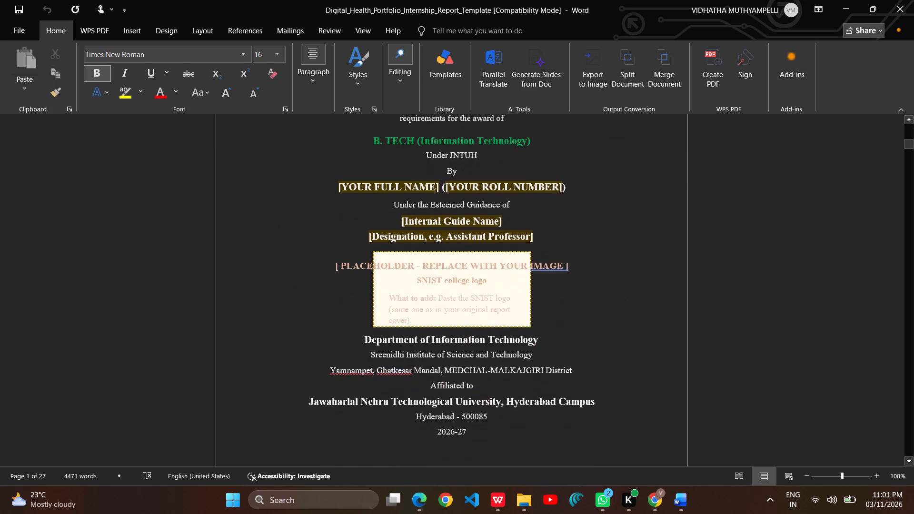
scroll(537, 362, up, 4)
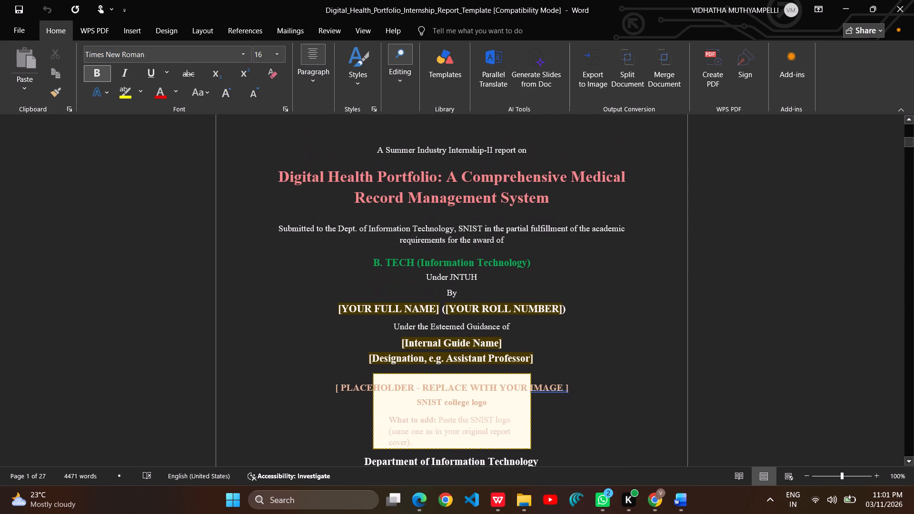
scroll(592, 285, down, 1)
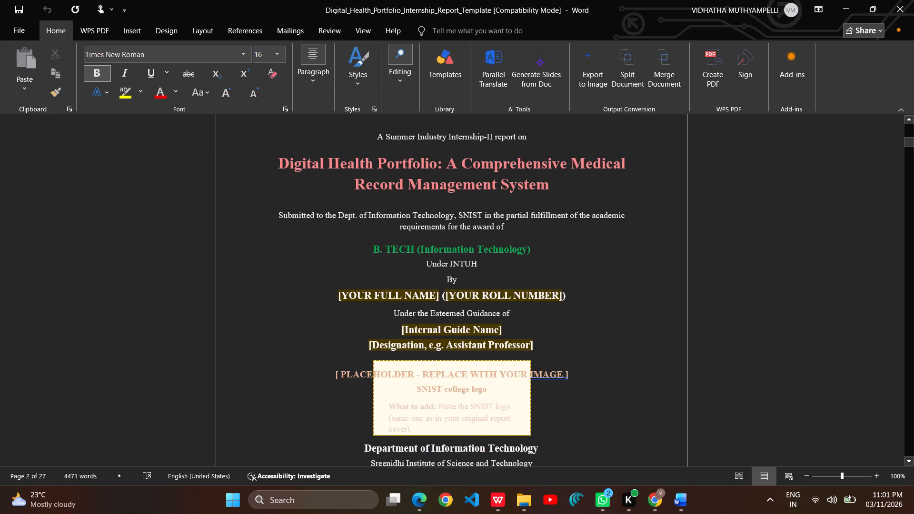
scroll(592, 285, down, 2)
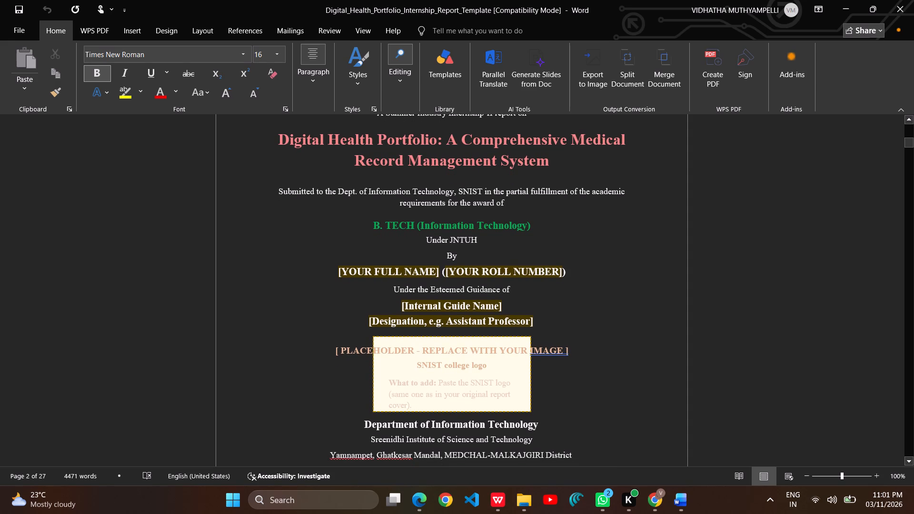
Review the template's cover page, checking the name, roll number and guide placeholders and the SNIST college logo box.
click(446, 376)
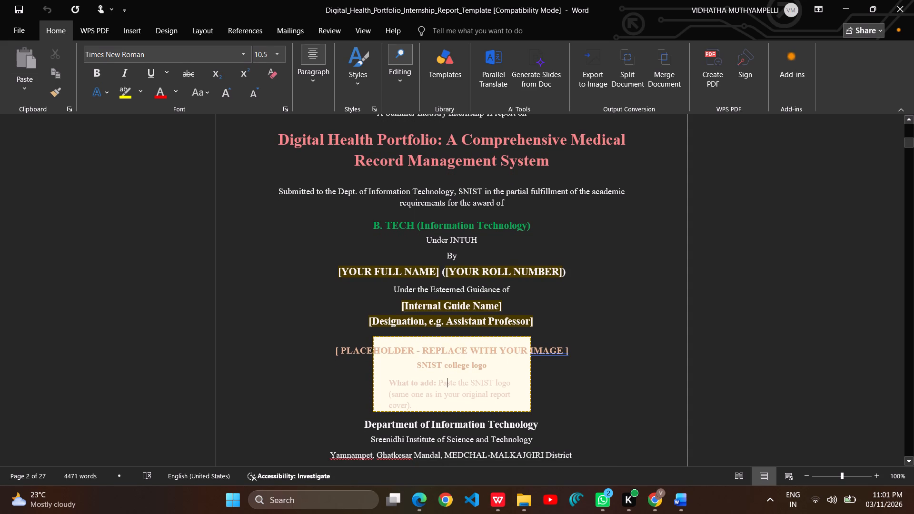
scroll(614, 355, down, 4)
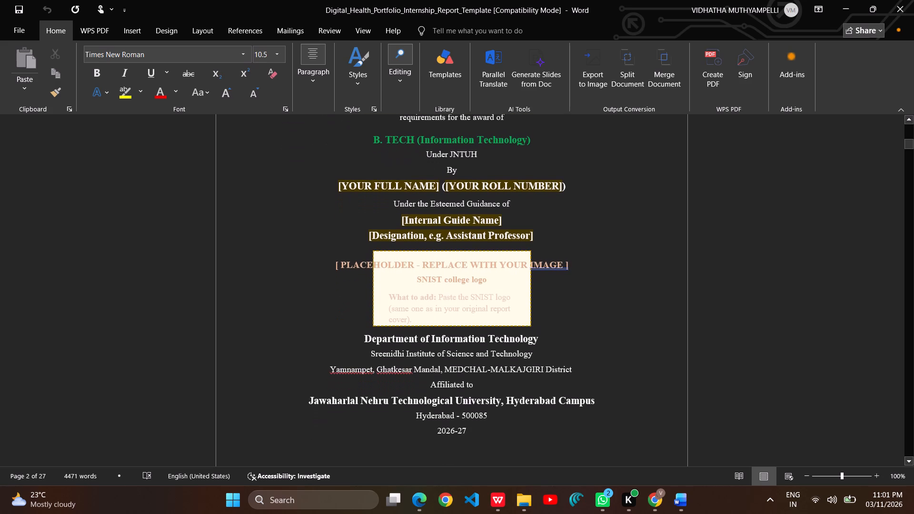
scroll(614, 355, down, 5)
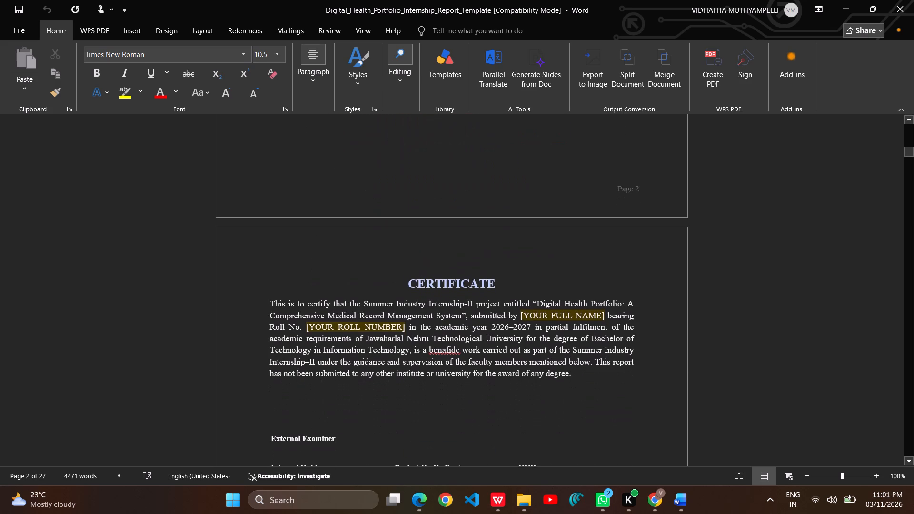
scroll(759, 312, up, 4)
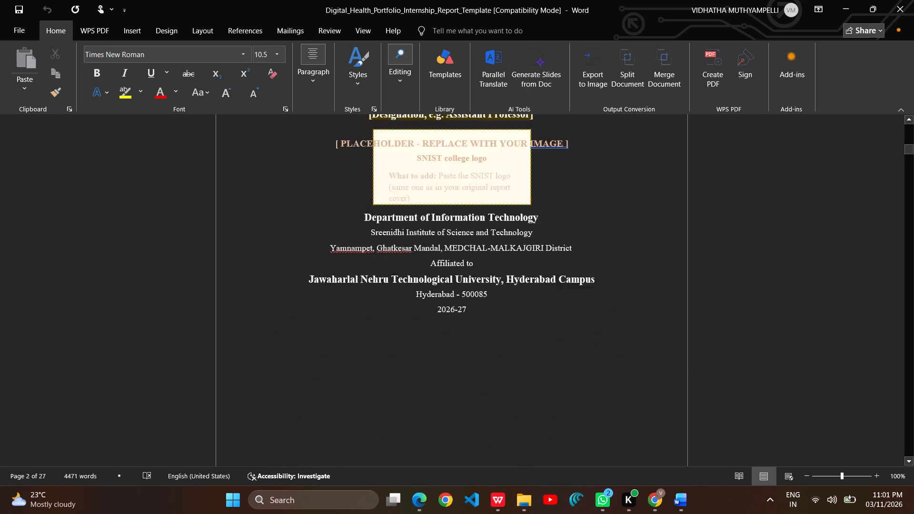
scroll(759, 312, up, 4)
scroll(759, 312, down, 5)
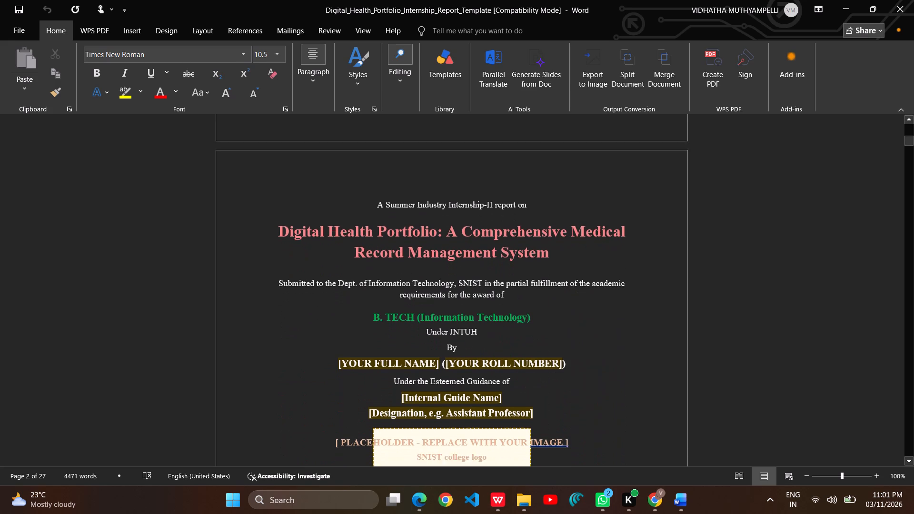
scroll(759, 312, down, 2)
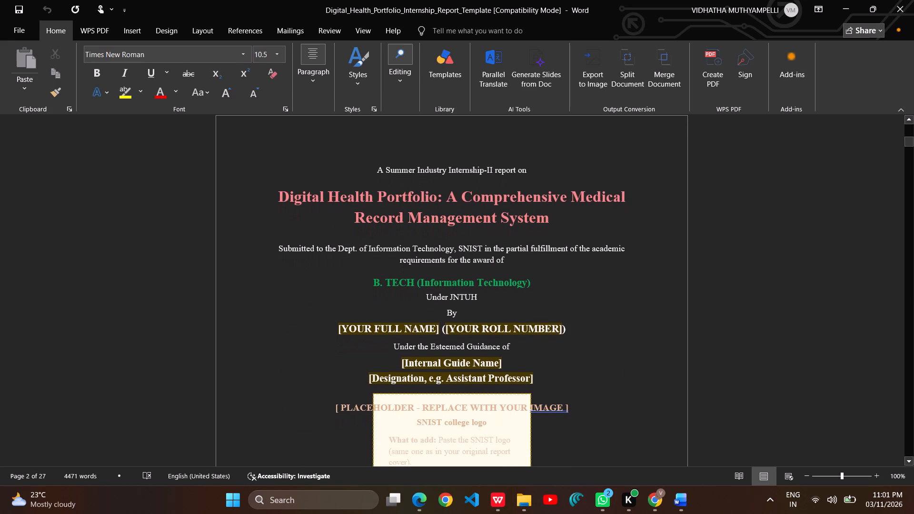
scroll(759, 312, down, 2)
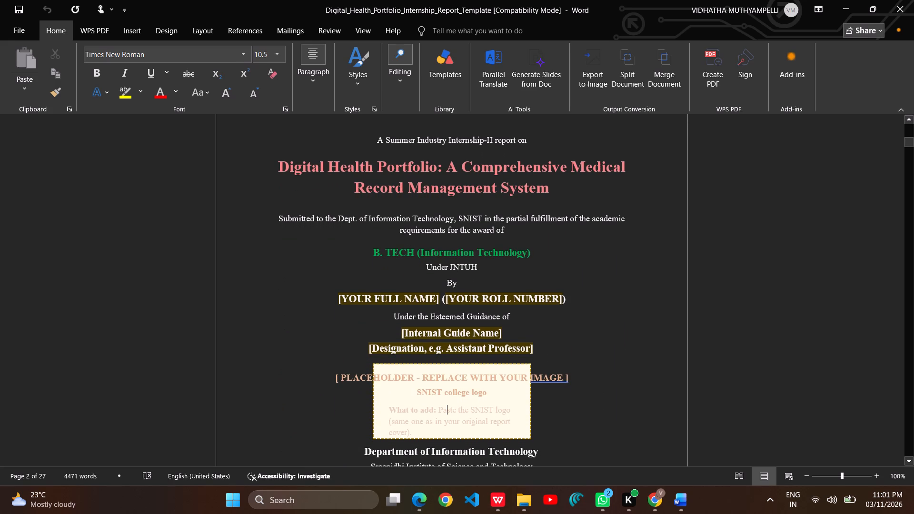
scroll(759, 312, down, 1)
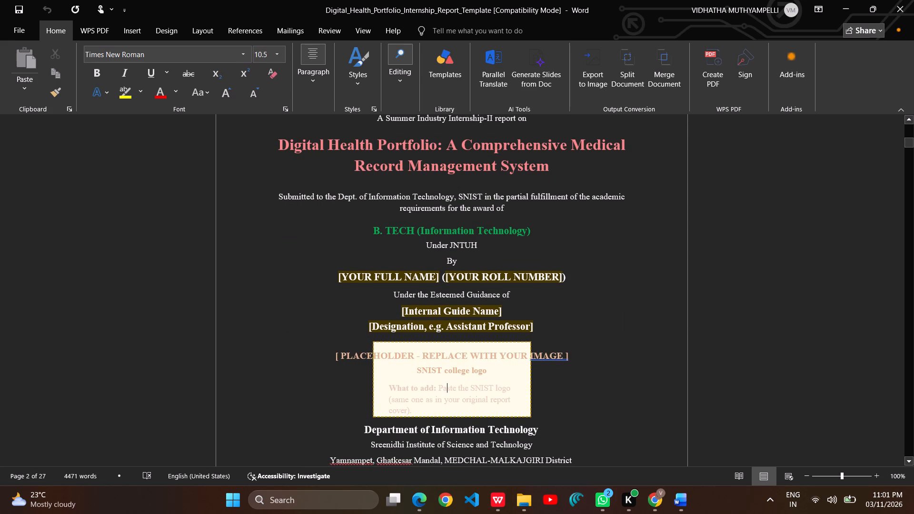
scroll(626, 344, down, 3)
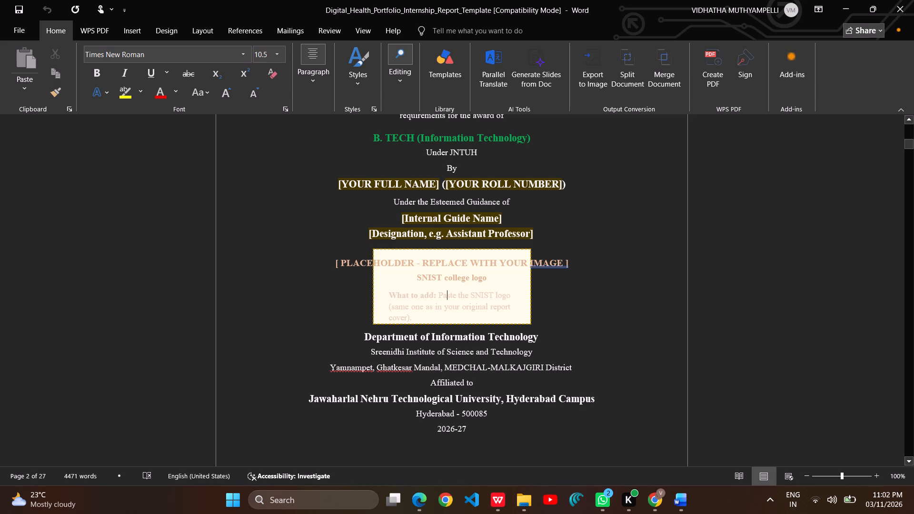
Read through the template's front matter from the Certificate and internship completion certificate page to the Declaration, Acknowledgement and Abstract.
scroll(557, 301, down, 5)
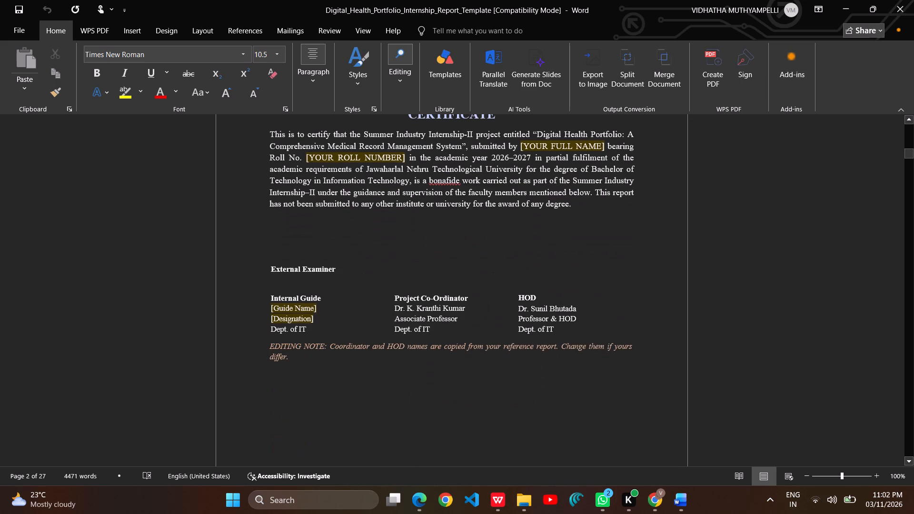
scroll(557, 301, up, 1)
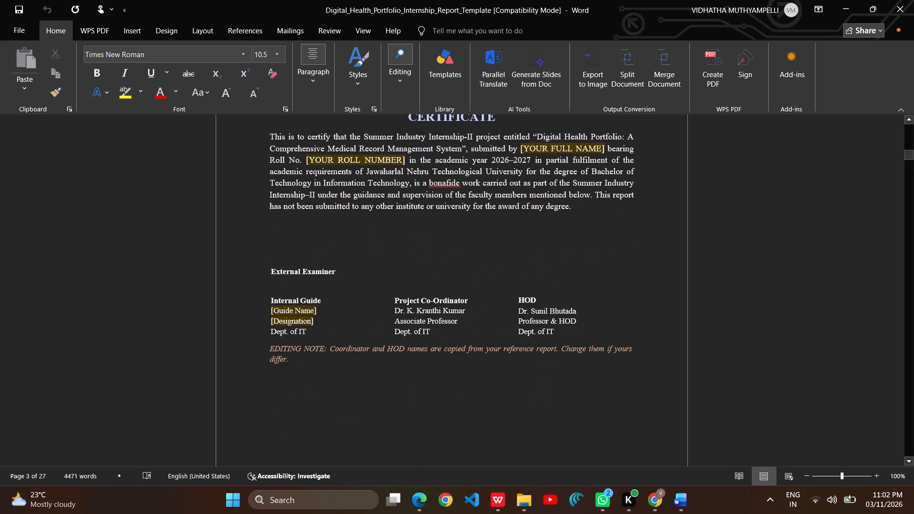
scroll(491, 275, down, 5)
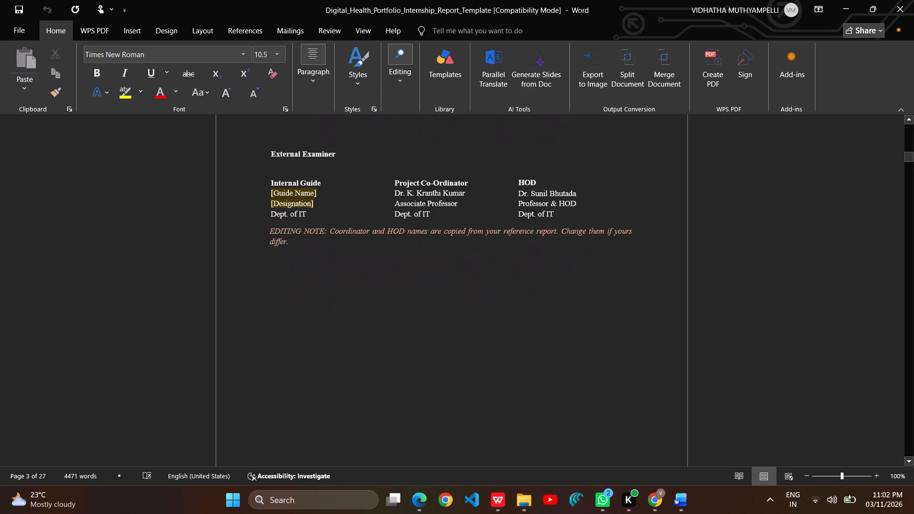
scroll(491, 275, down, 6)
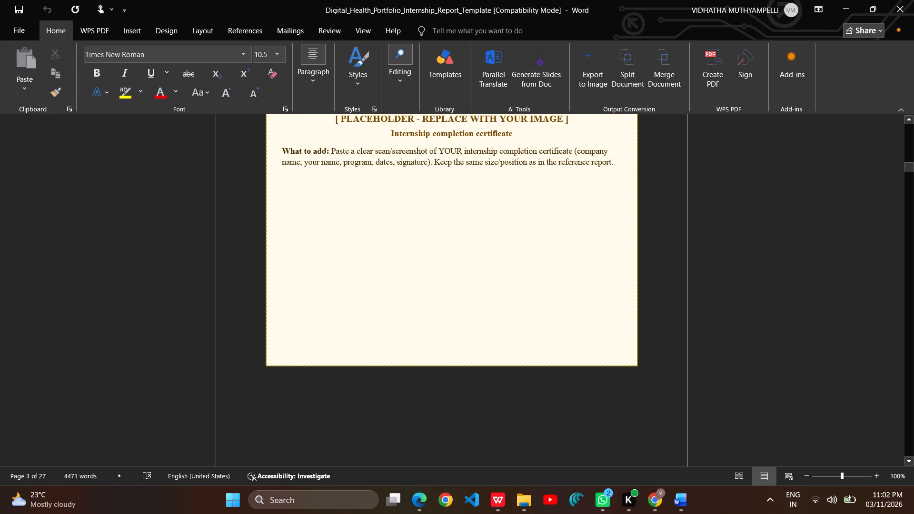
scroll(491, 275, down, 7)
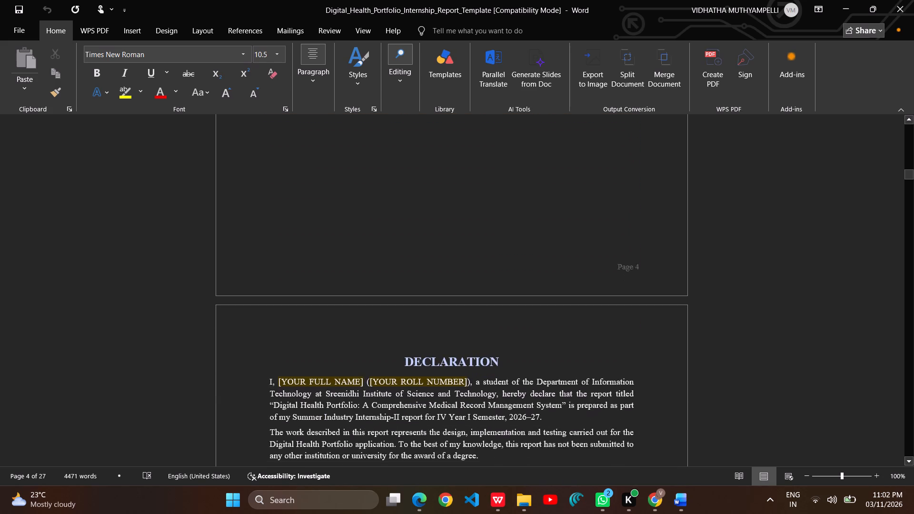
scroll(491, 275, down, 11)
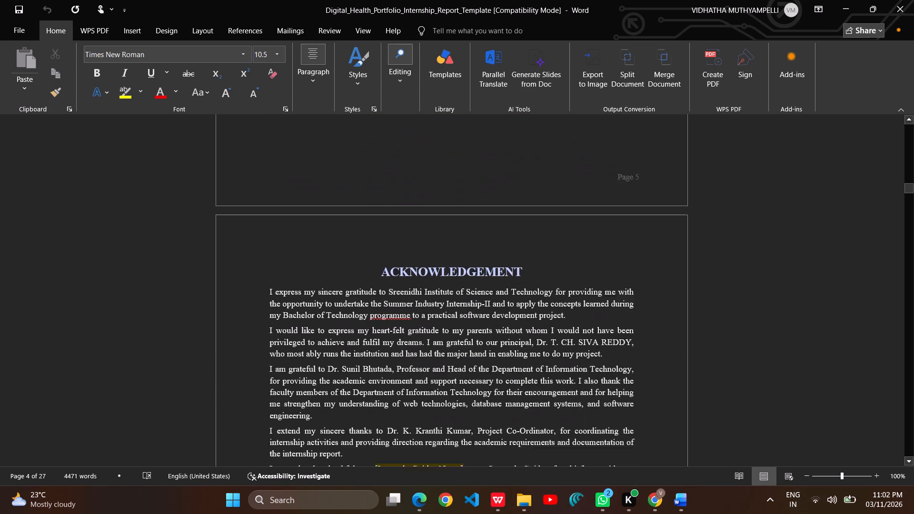
scroll(491, 275, down, 3)
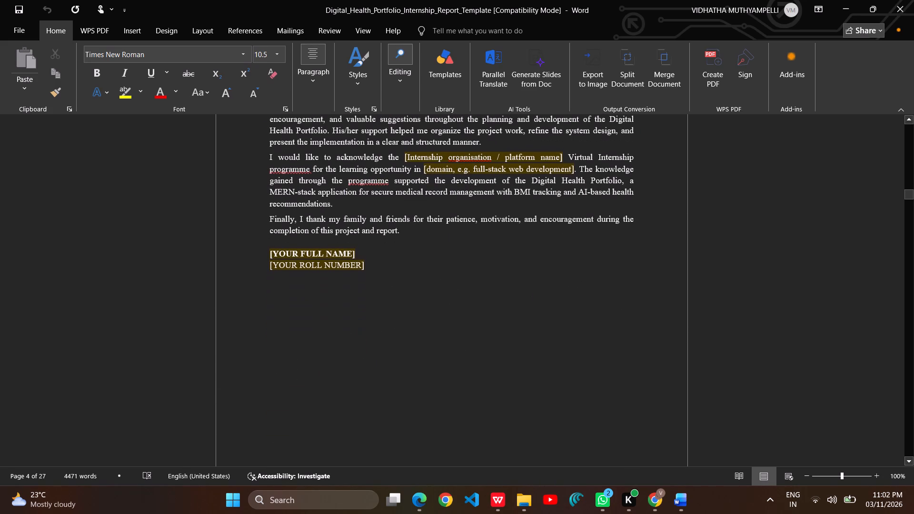
scroll(491, 275, down, 10)
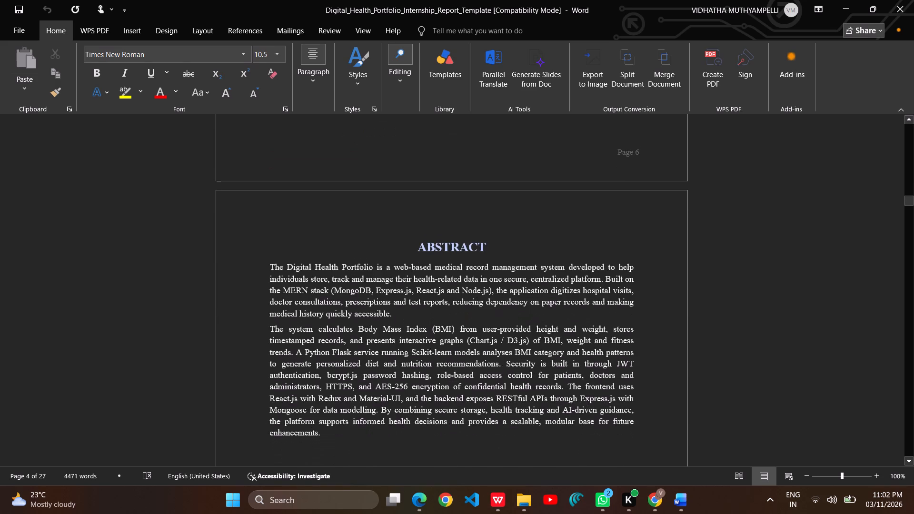
Look through the table of contents, the introduction sections and the System Analysis chapter with its software requirements table.
scroll(491, 275, down, 7)
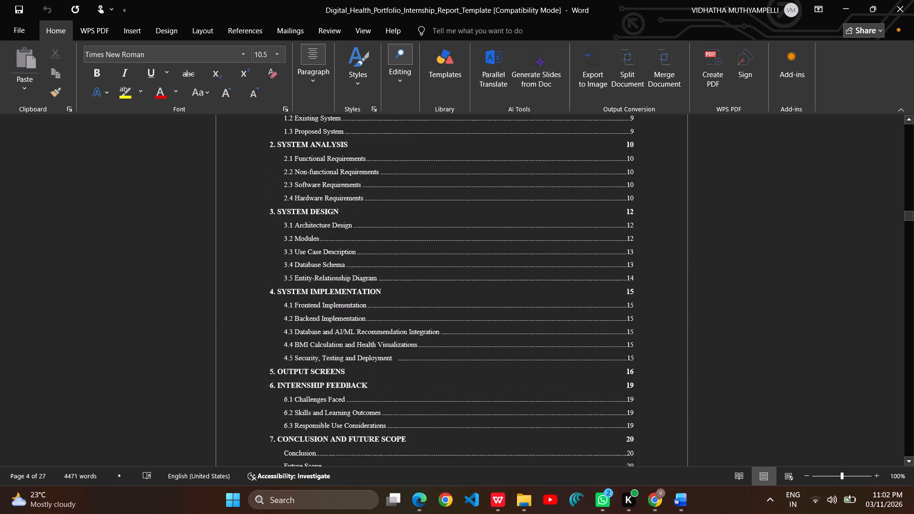
scroll(491, 275, down, 9)
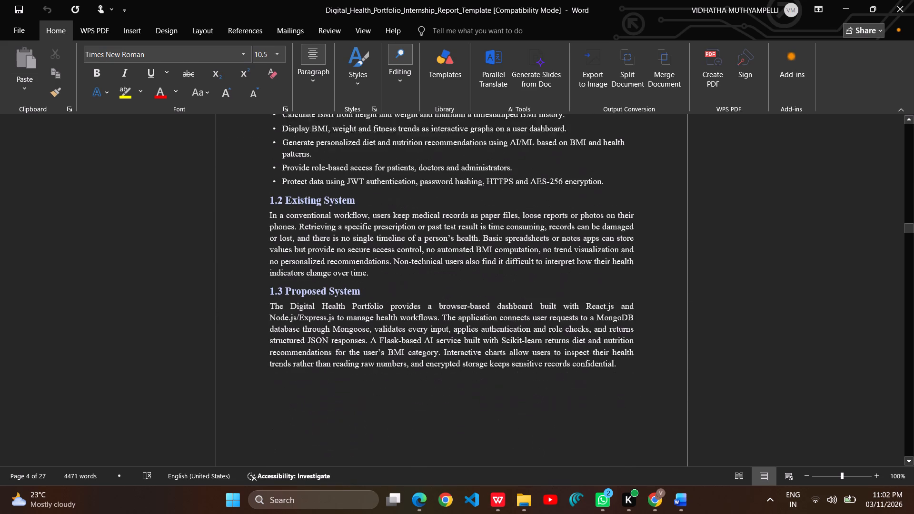
scroll(491, 275, down, 5)
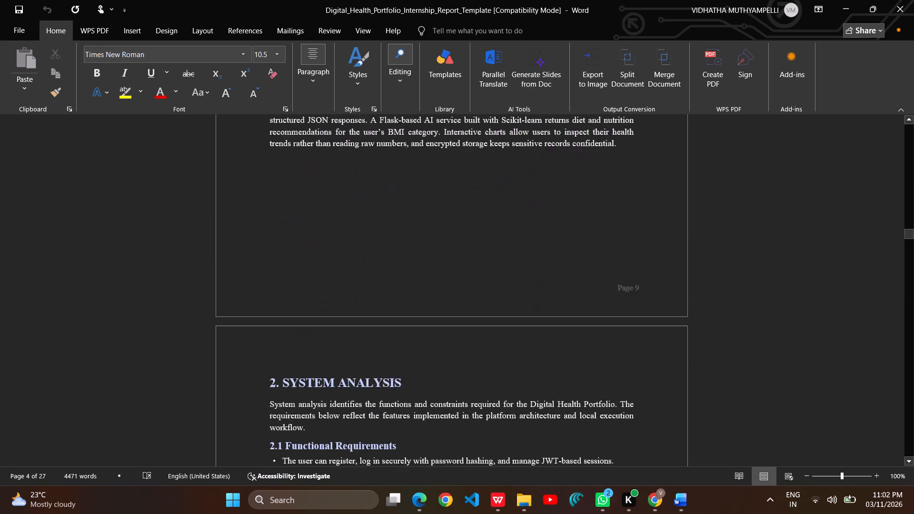
scroll(491, 275, down, 9)
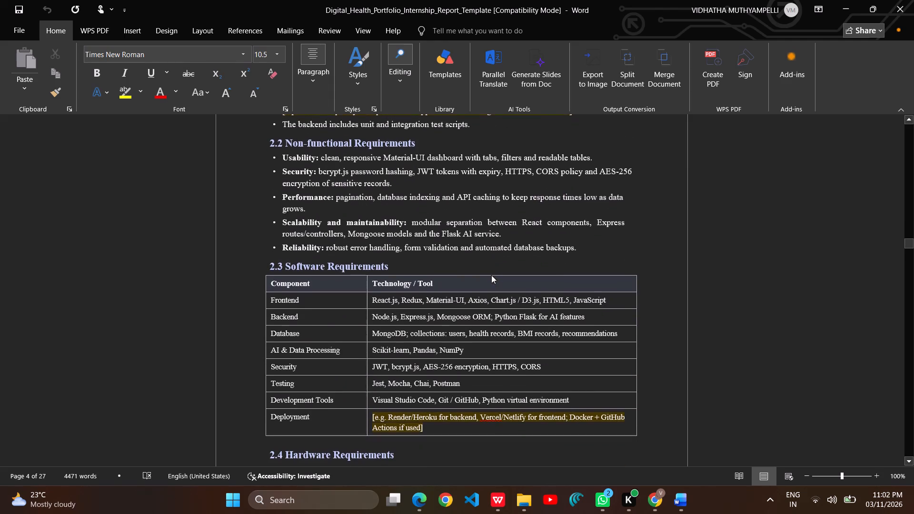
scroll(491, 275, down, 2)
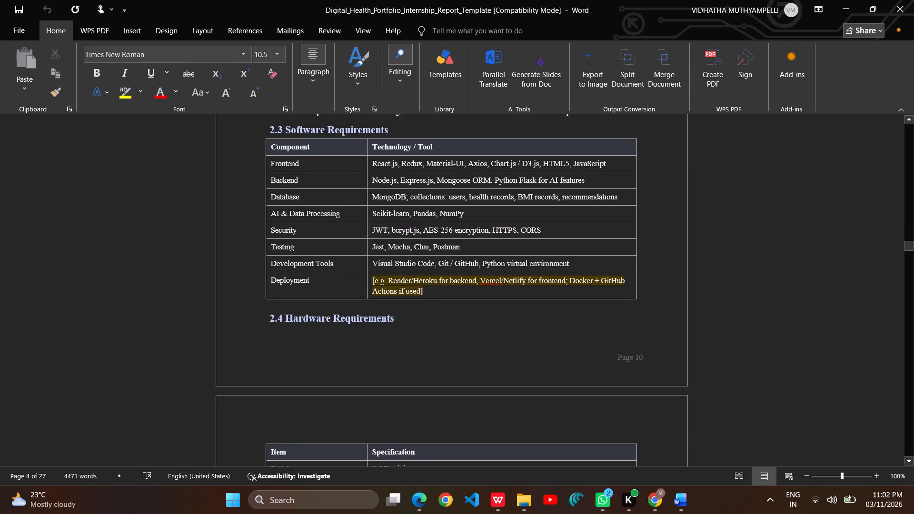
Examine the System Design and System Implementation chapters, including the diagram placeholders, database schema table and deployment placeholder.
scroll(491, 275, down, 13)
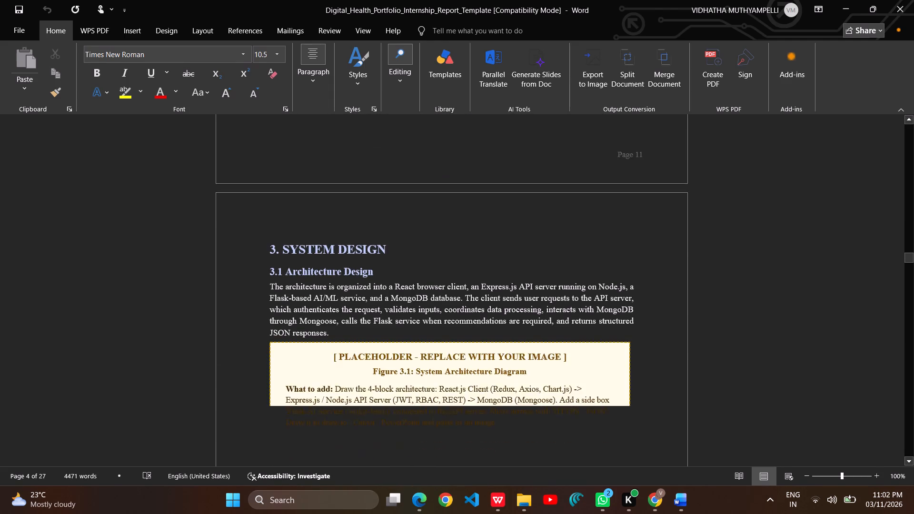
scroll(491, 275, down, 8)
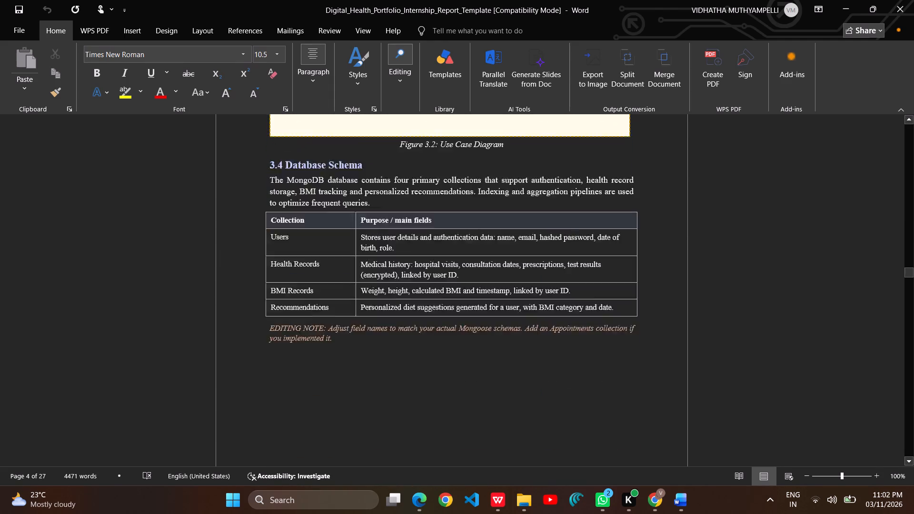
scroll(491, 275, down, 5)
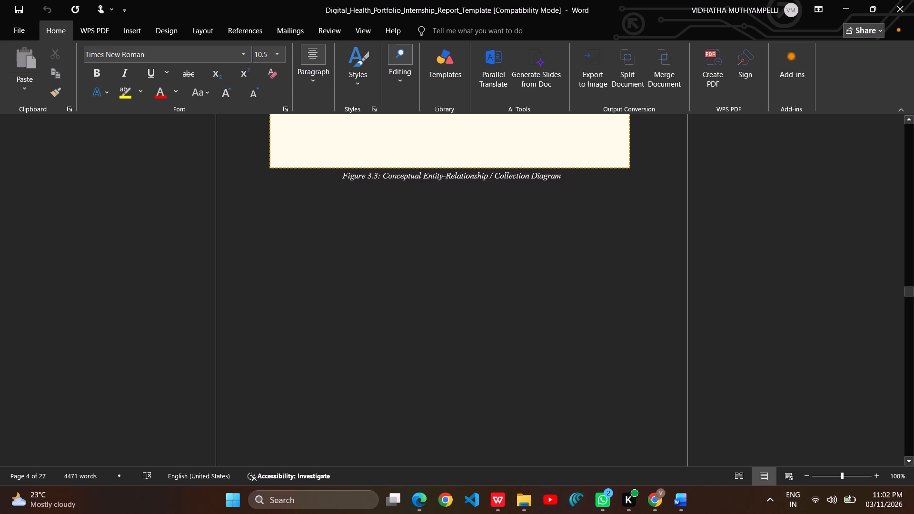
scroll(491, 275, down, 7)
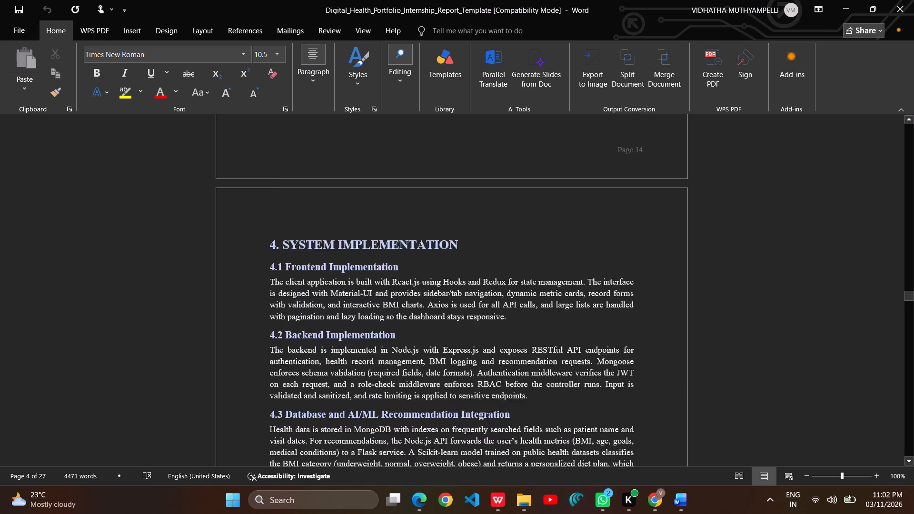
scroll(491, 275, down, 1)
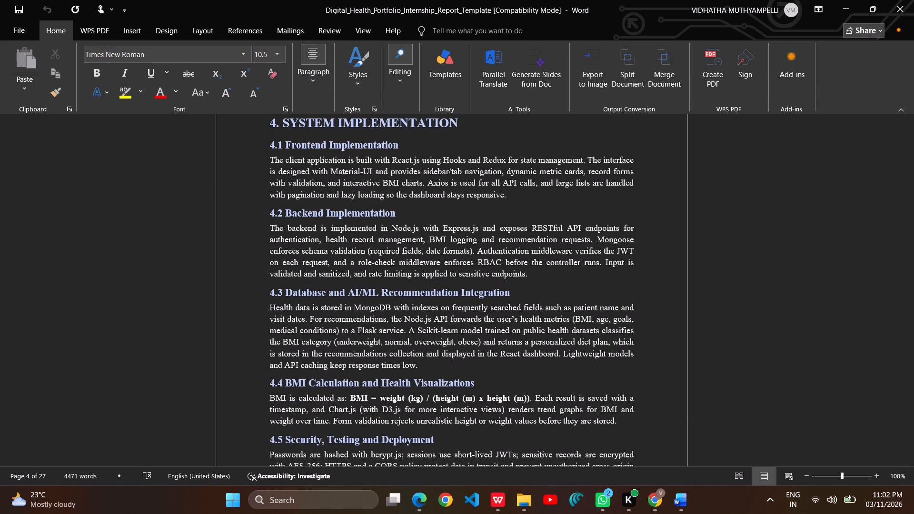
scroll(491, 275, down, 2)
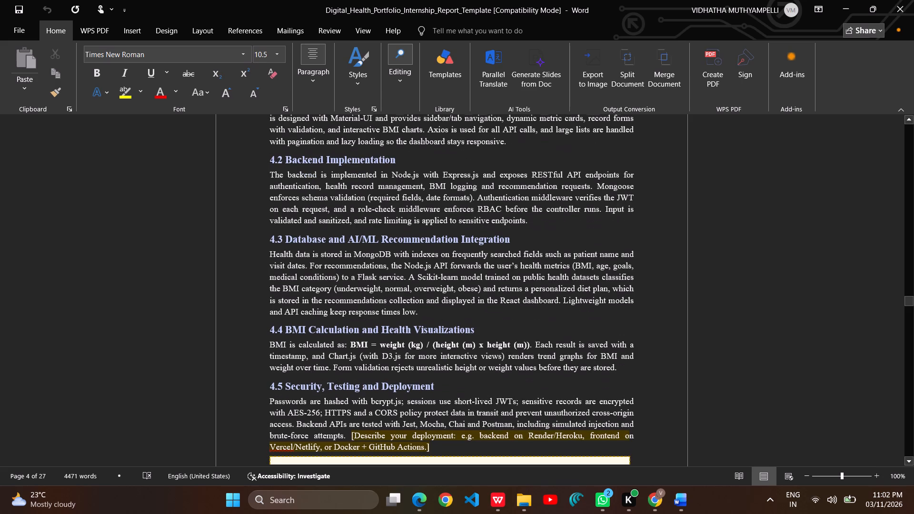
scroll(491, 275, down, 5)
Return to the cover page and recheck its placeholders, college logo box and department details.
scroll(491, 275, up, 8)
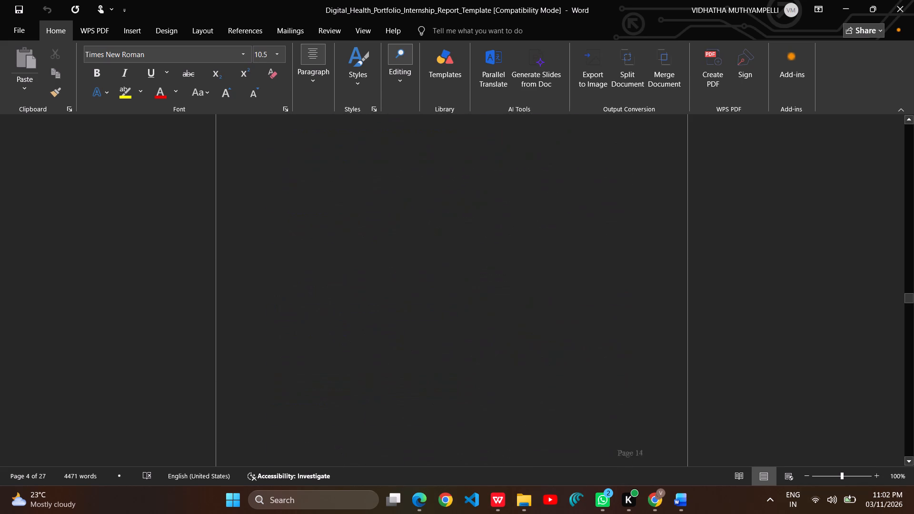
scroll(491, 275, up, 17)
scroll(491, 275, up, 8)
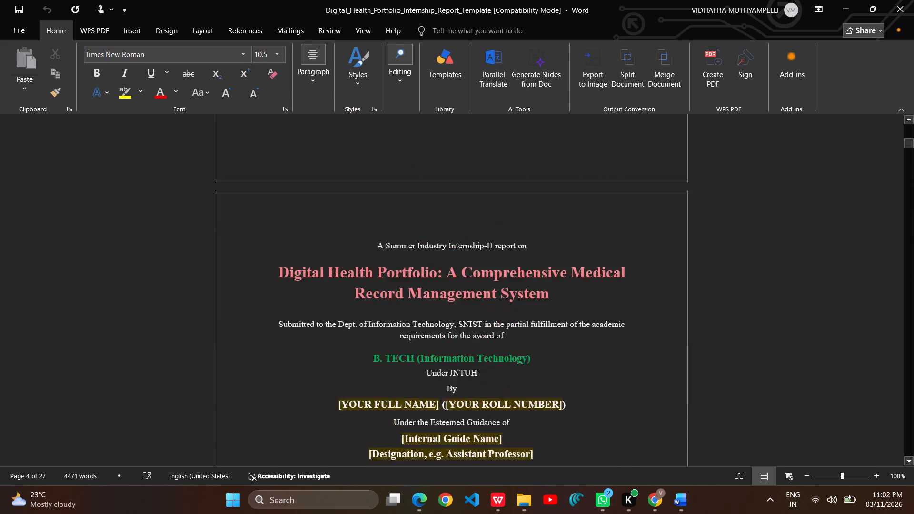
scroll(491, 275, down, 8)
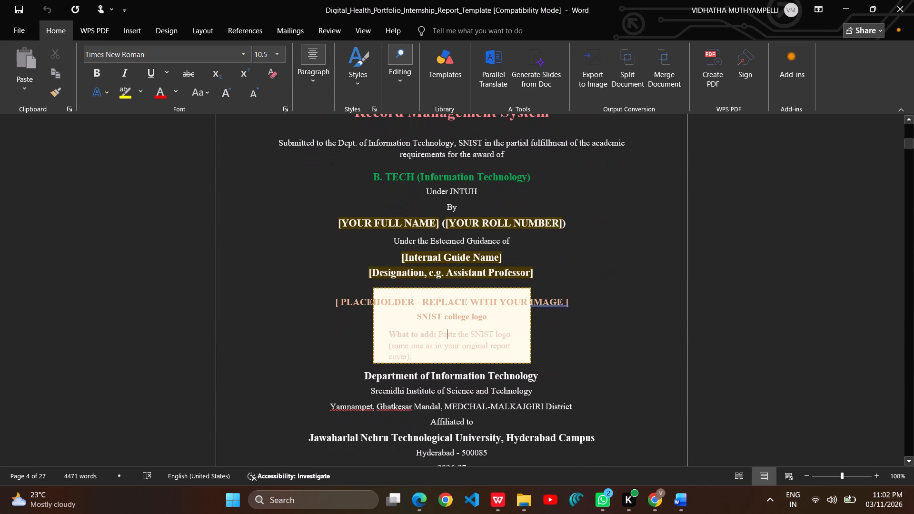
scroll(528, 230, up, 2)
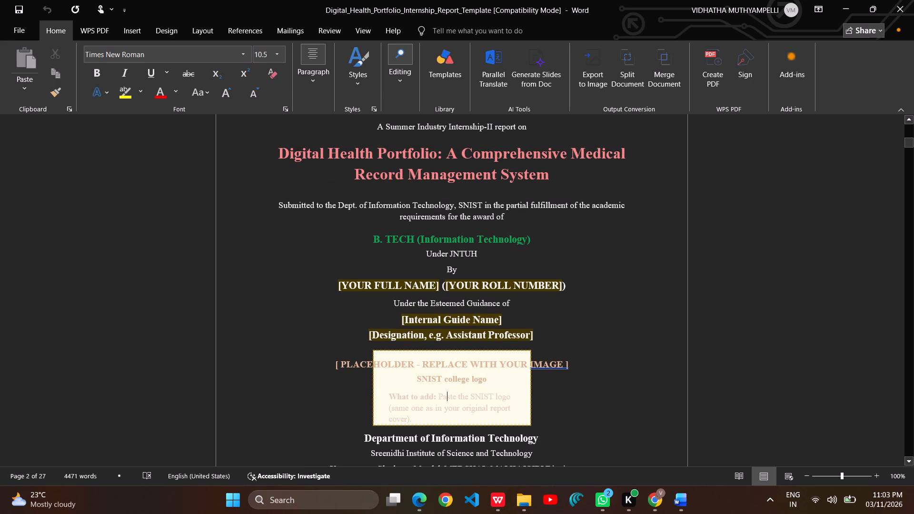
scroll(556, 251, down, 1)
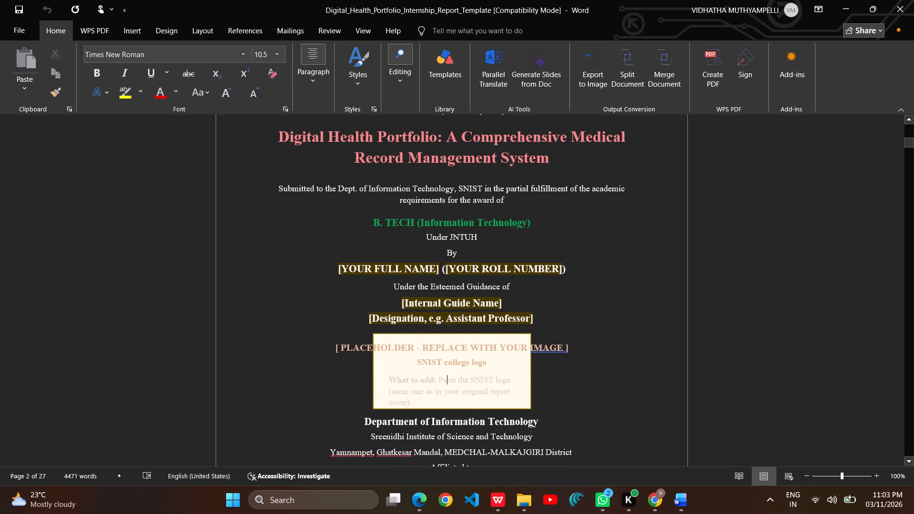
scroll(550, 300, down, 2)
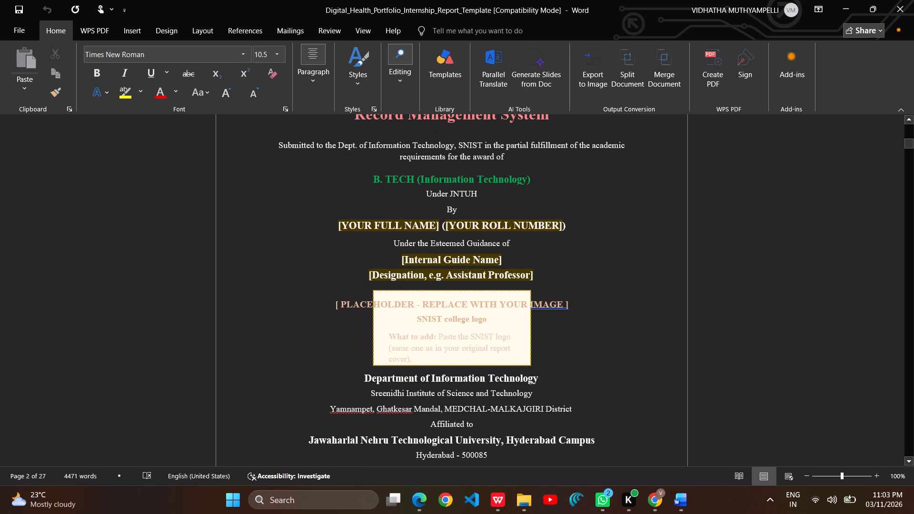
scroll(582, 347, down, 2)
scroll(582, 347, up, 1)
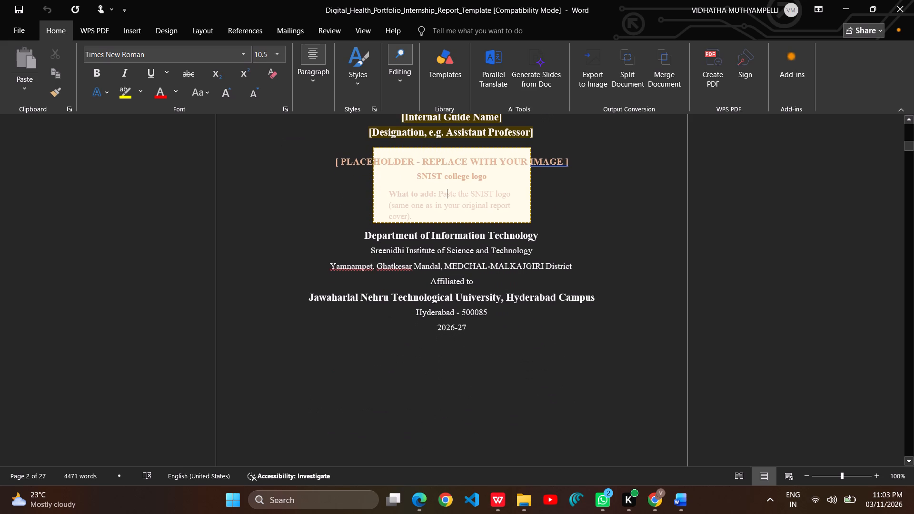
Look over the cover page from the report title down to the logo box, department details and academic year.
scroll(582, 347, up, 1)
scroll(628, 297, up, 2)
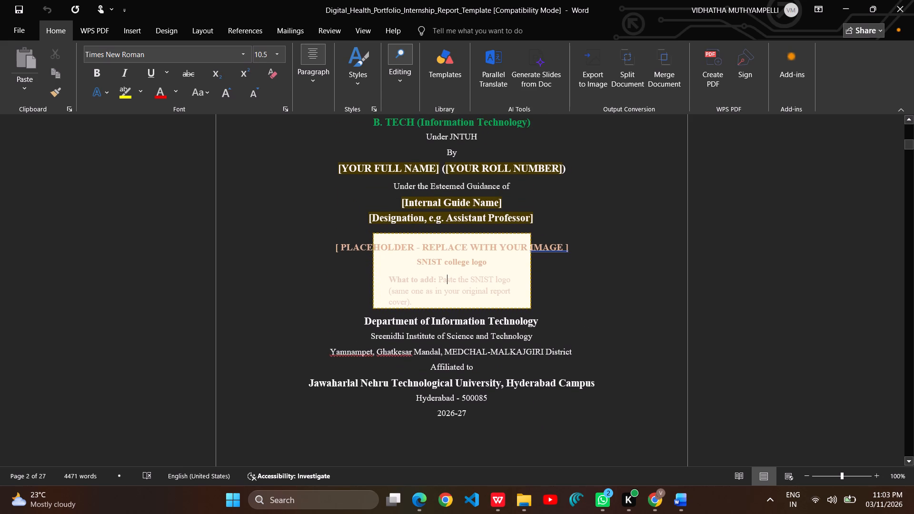
scroll(628, 297, up, 1)
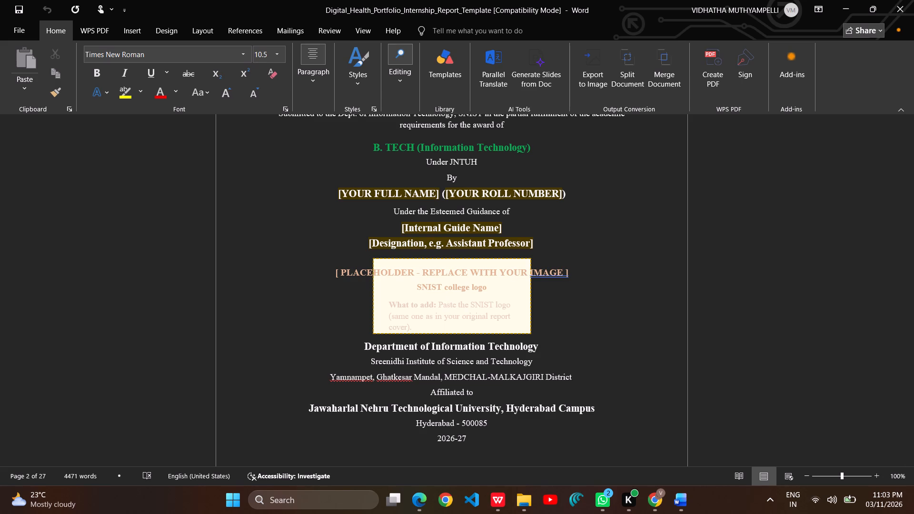
scroll(628, 297, down, 3)
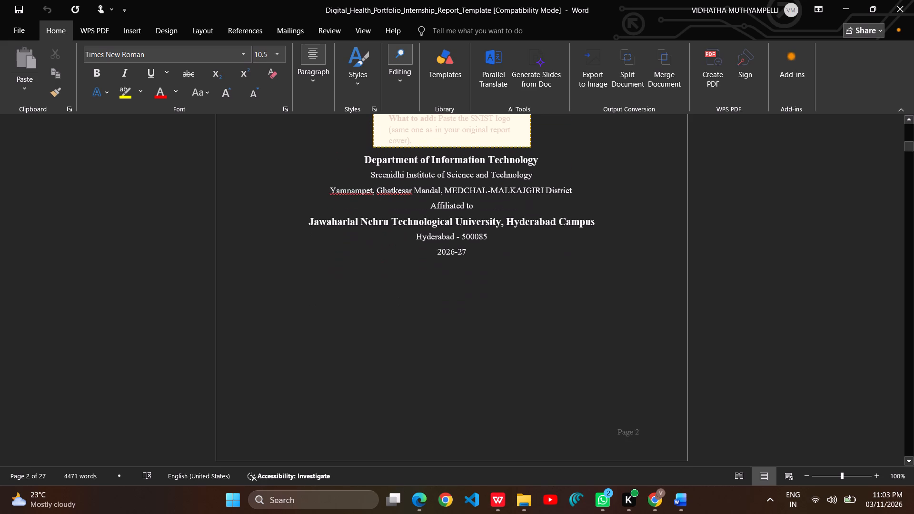
scroll(628, 297, up, 5)
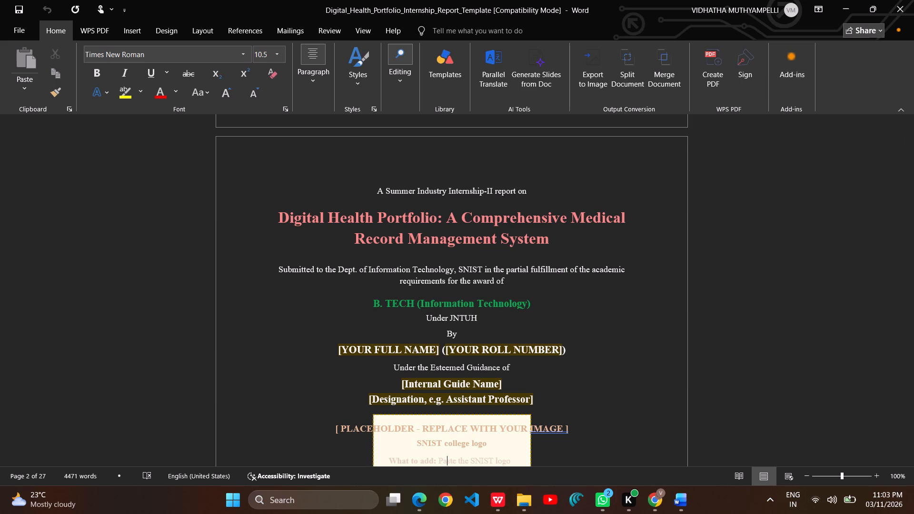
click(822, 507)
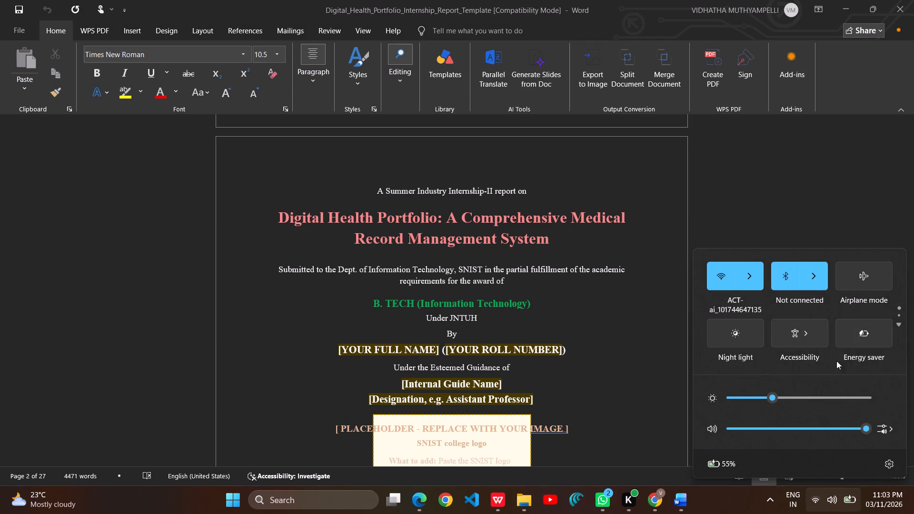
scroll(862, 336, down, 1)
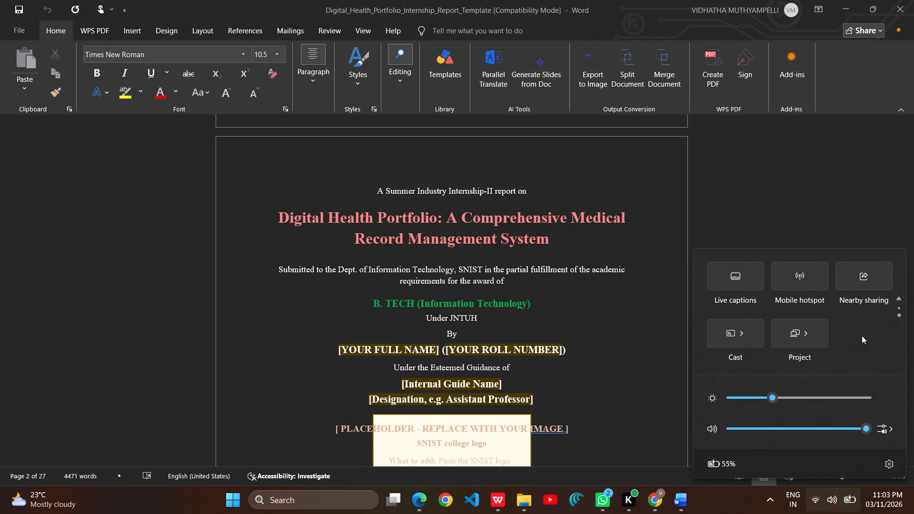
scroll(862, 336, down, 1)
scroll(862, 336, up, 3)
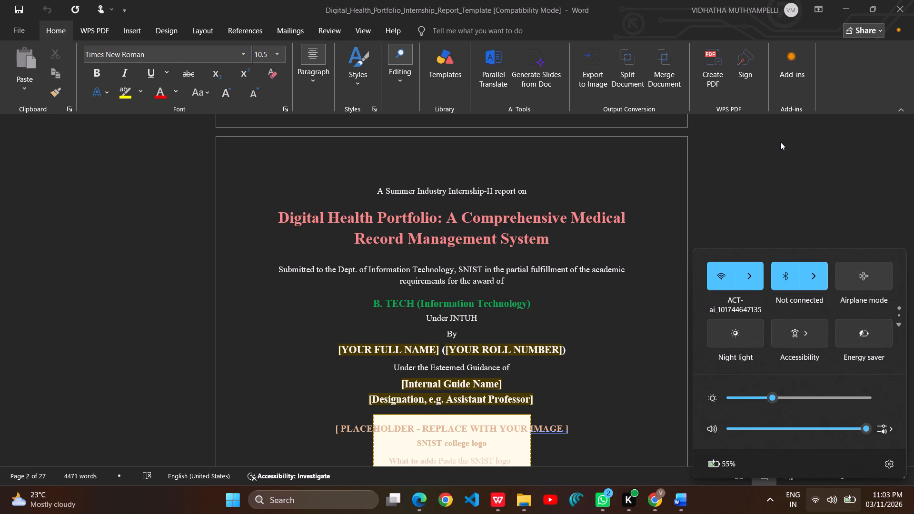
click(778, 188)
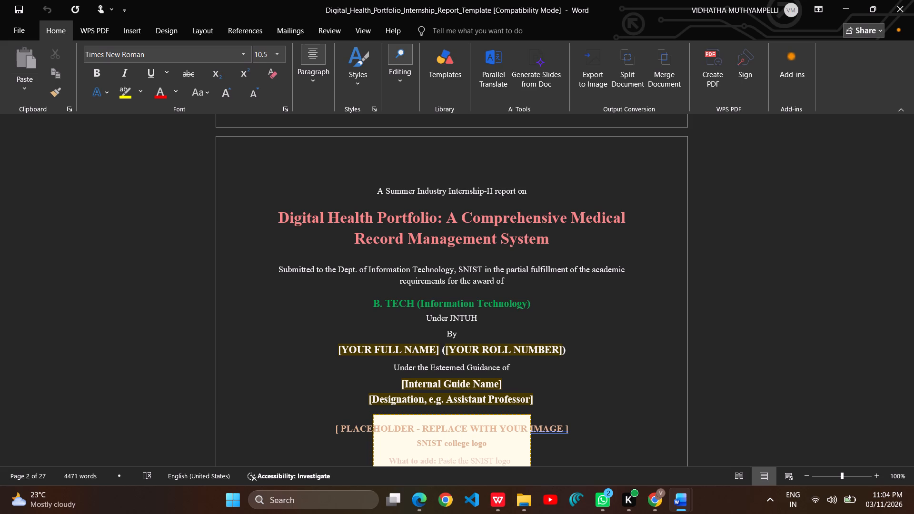
Set the Office theme to White in the account settings and return to the document.
click(18, 32)
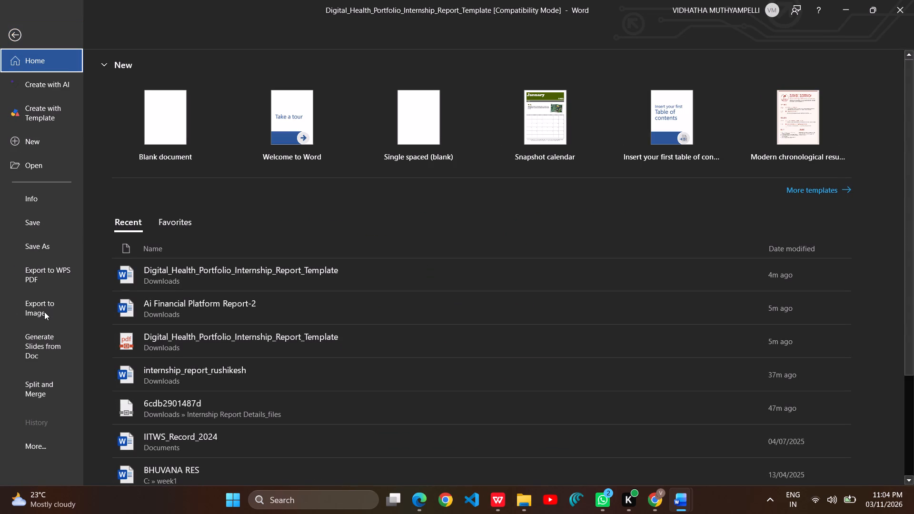
scroll(44, 312, down, 2)
click(43, 451)
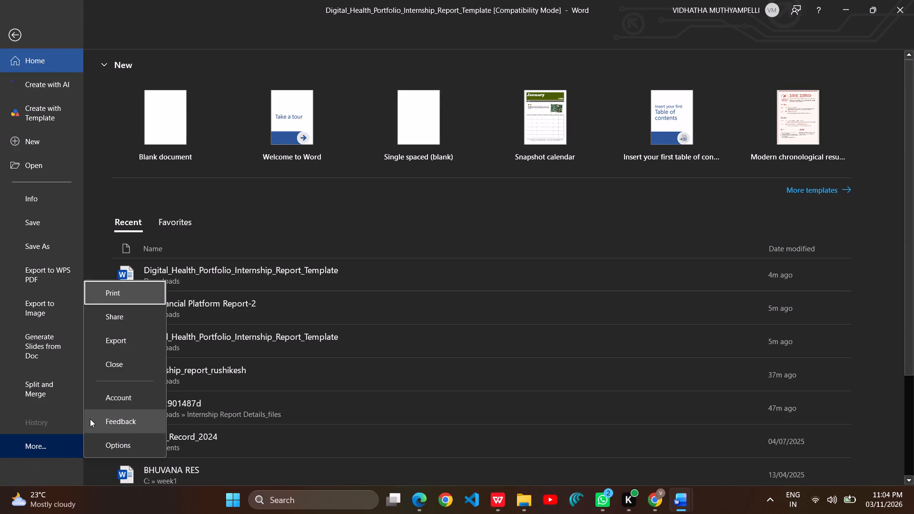
click(105, 400)
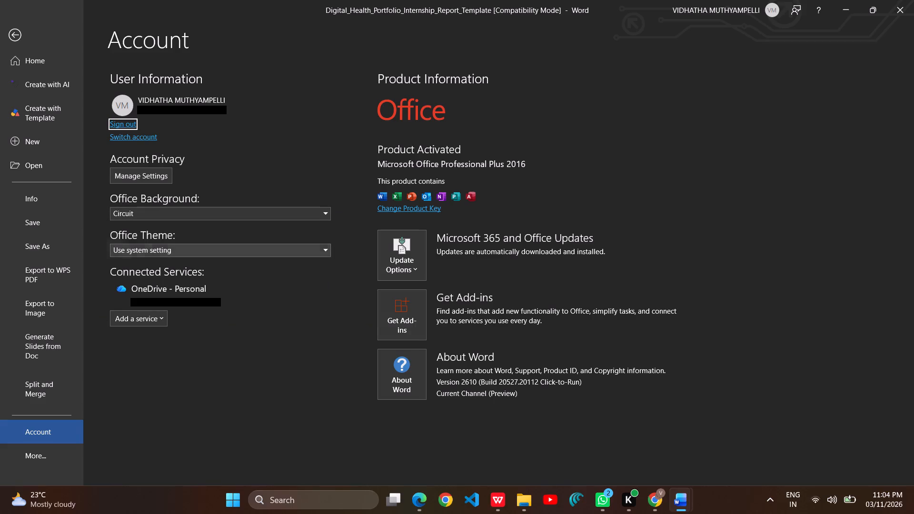
click(116, 255)
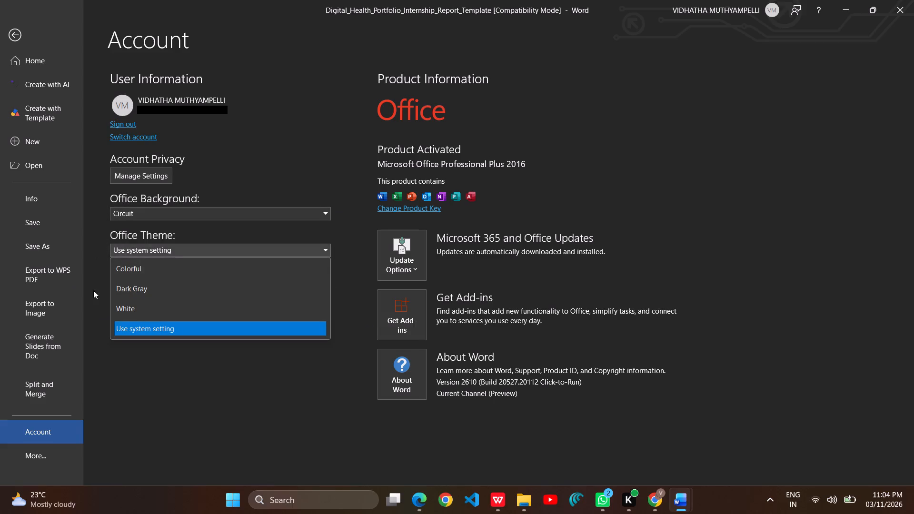
click(124, 304)
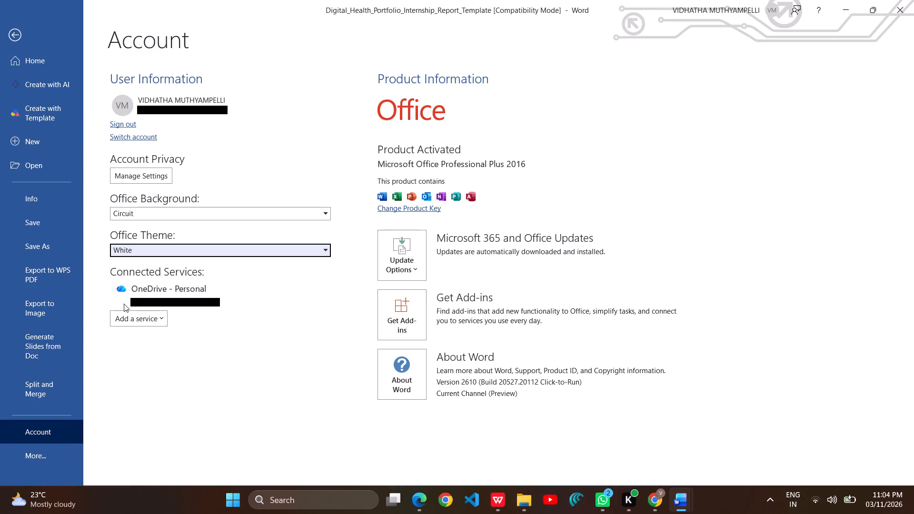
click(13, 31)
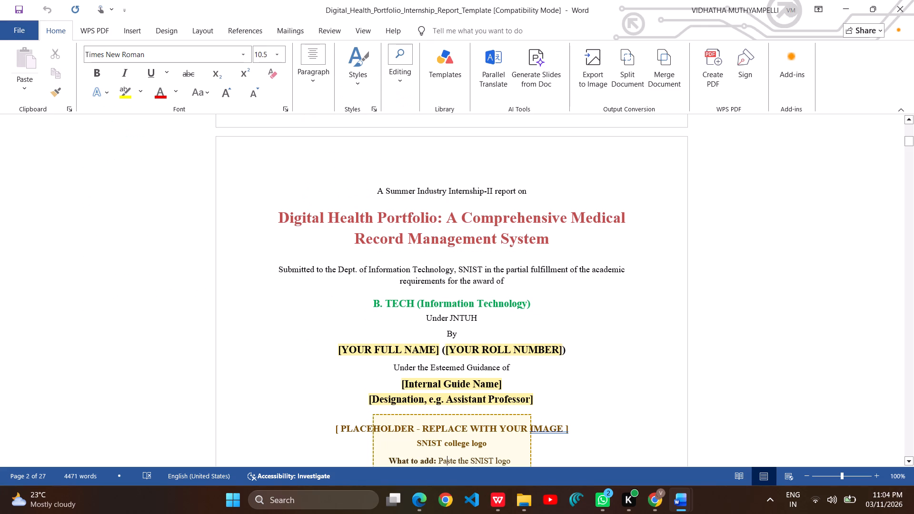
Review the cover page and the Certificate page, checking which highlighted placeholders need filling in.
scroll(757, 303, down, 2)
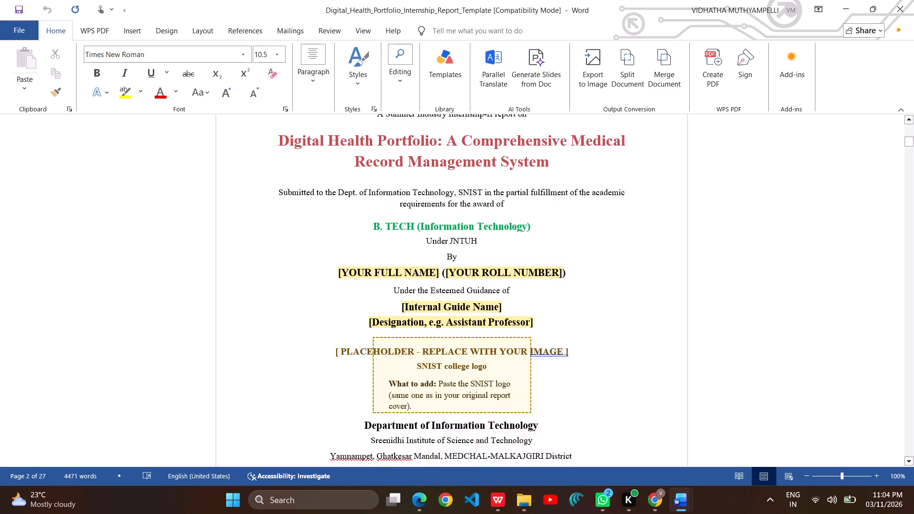
scroll(757, 303, down, 4)
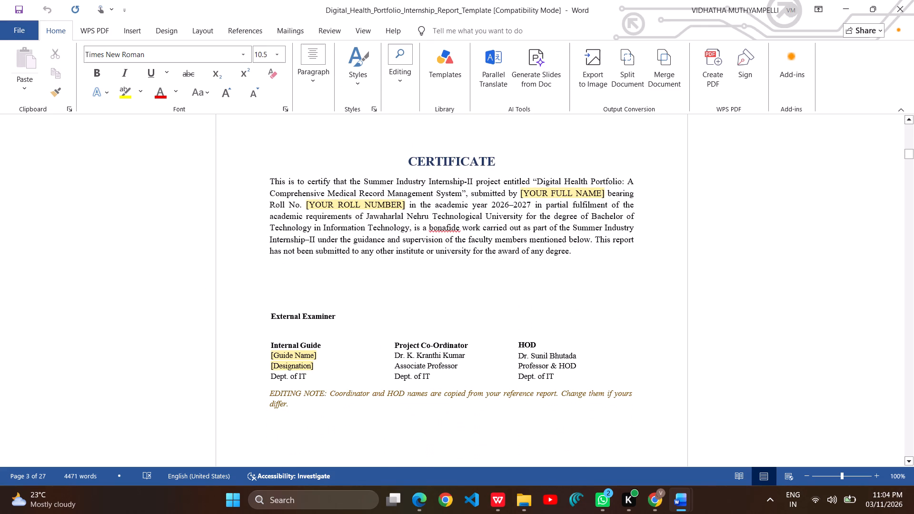
scroll(757, 303, down, 5)
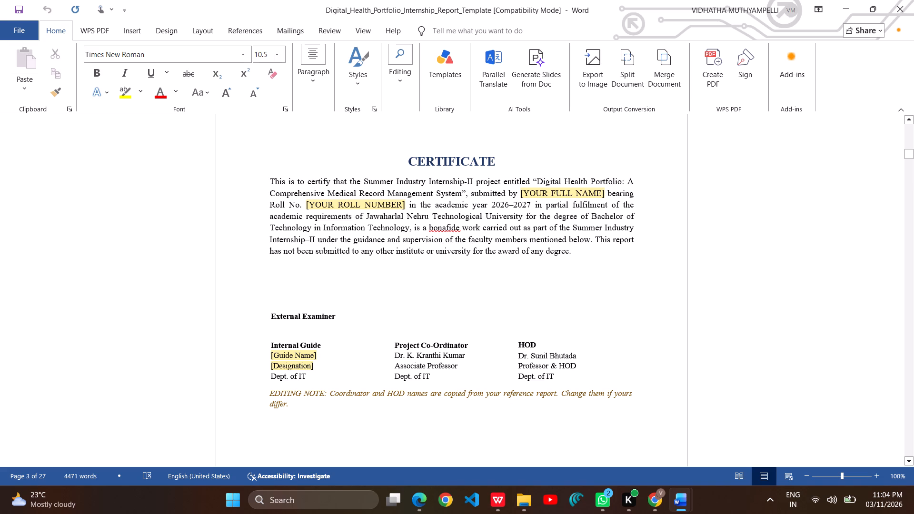
scroll(743, 285, up, 6)
scroll(621, 285, down, 1)
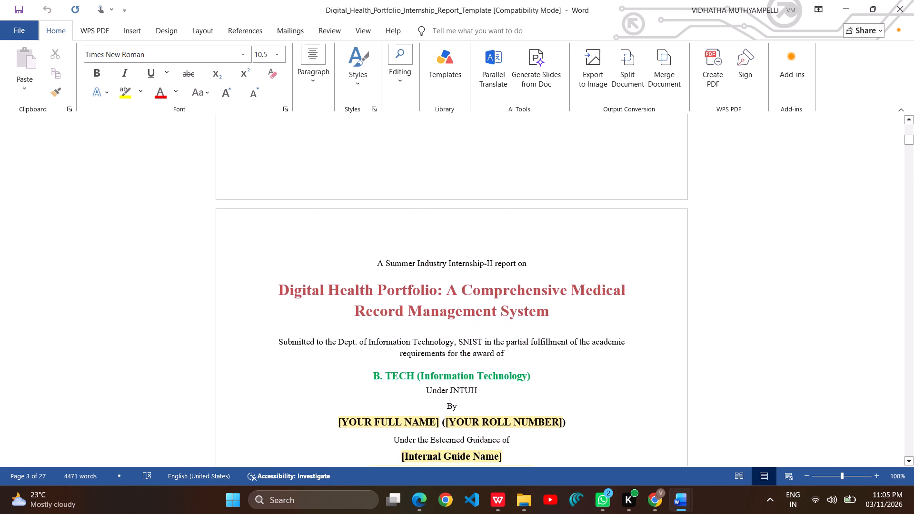
scroll(621, 285, down, 1)
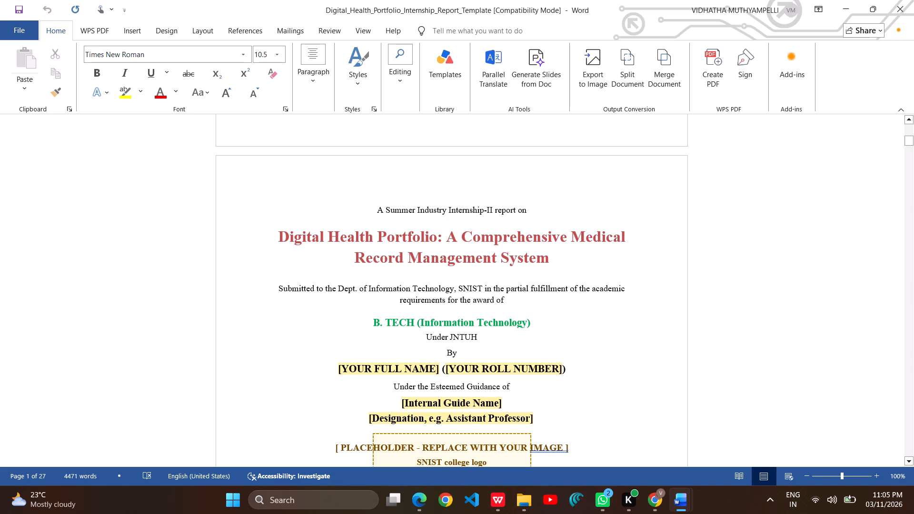
Replace the [YOUR FULL NAME] placeholder text on the cover page with the student's full name in capitals, inside the brackets.
click(436, 369)
key(BackSpace)
key(BackSpace)
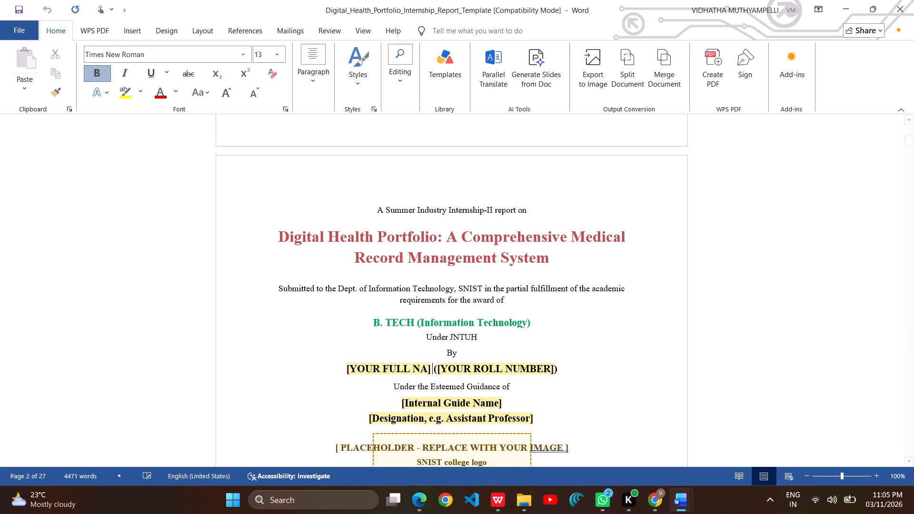
key(BackSpace)
key(BackSpace)
key(BackSpace)
key(BackSpace)
key(BackSpace)
key(BackSpace)
key(BackSpace)
key(BackSpace)
key(BackSpace)
key(BackSpace)
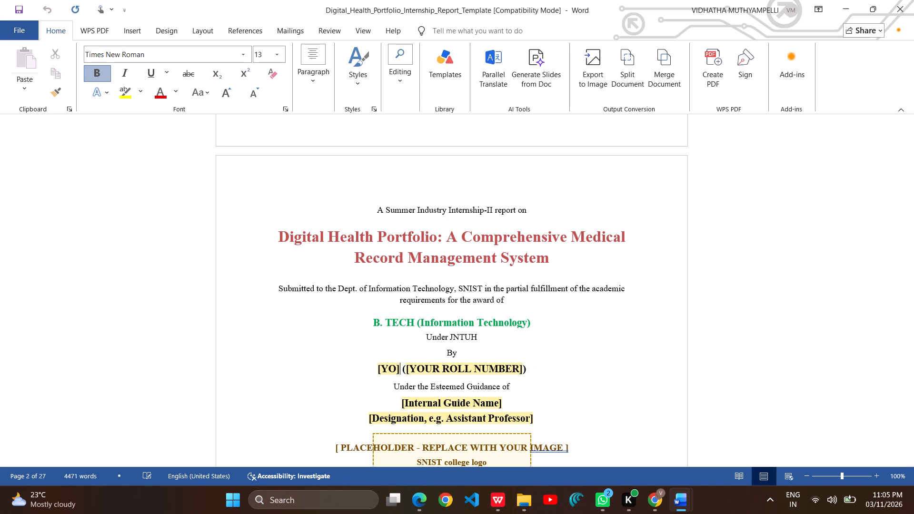
key(BackSpace)
key(BackSpace)
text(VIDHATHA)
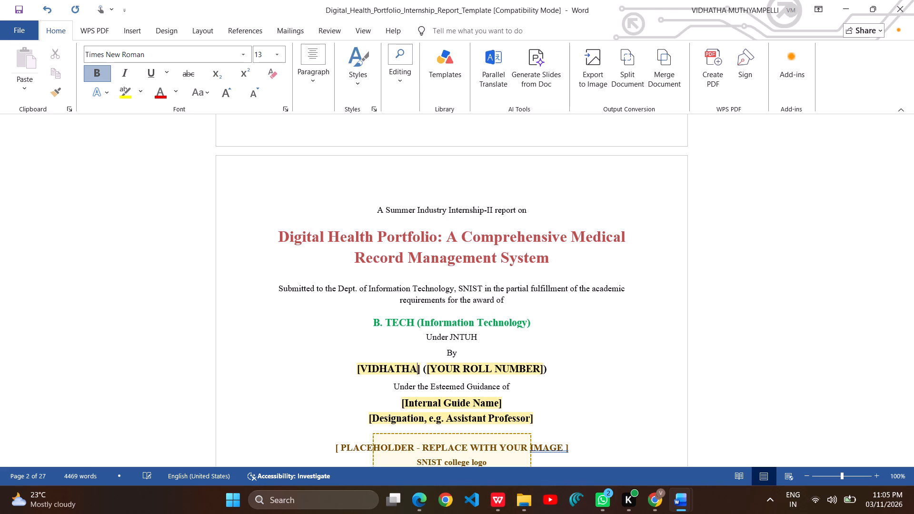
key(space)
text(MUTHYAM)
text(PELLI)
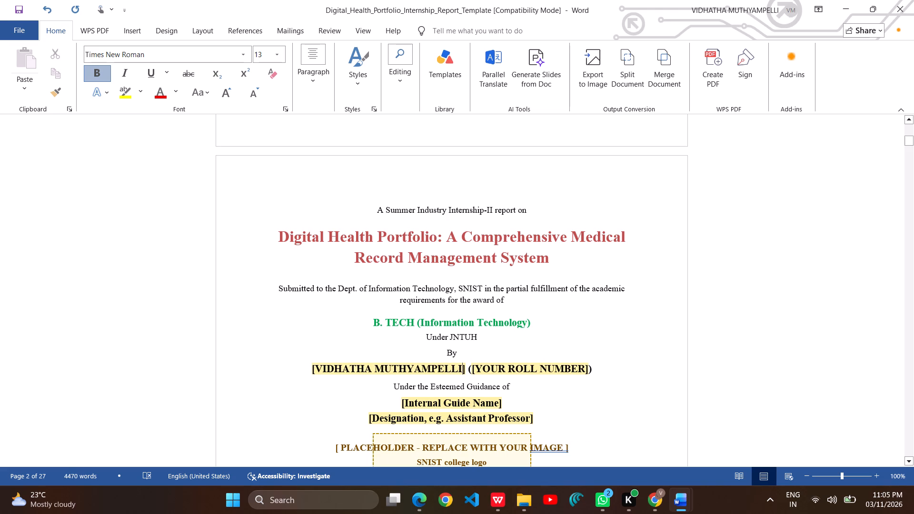
Replace the [YOUR ROLL NUMBER] placeholder on the cover page with the student's roll number, dropping its square brackets but keeping the parentheses.
click(584, 370)
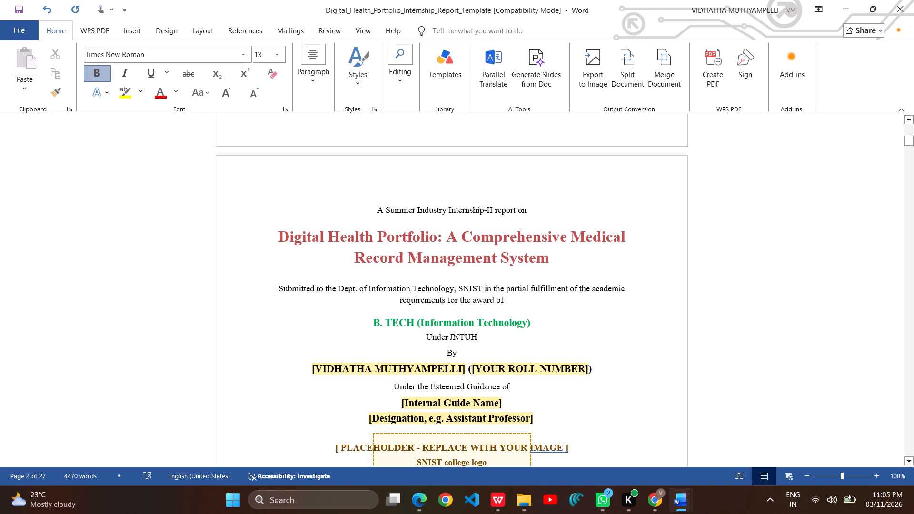
click(588, 371)
key(BackSpace)
key(BackSpace)
key(BackSpace)
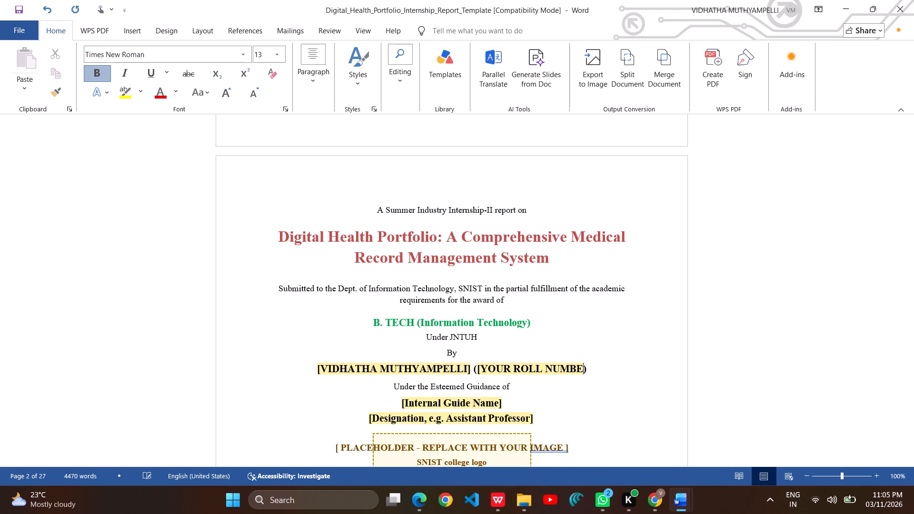
key(BackSpace)
key(BackSpace)
key(BackSpace)
key(BackSpace)
key(BackSpace)
key(BackSpace)
key(BackSpace)
key(BackSpace)
key(BackSpace)
key(BackSpace)
key(BackSpace)
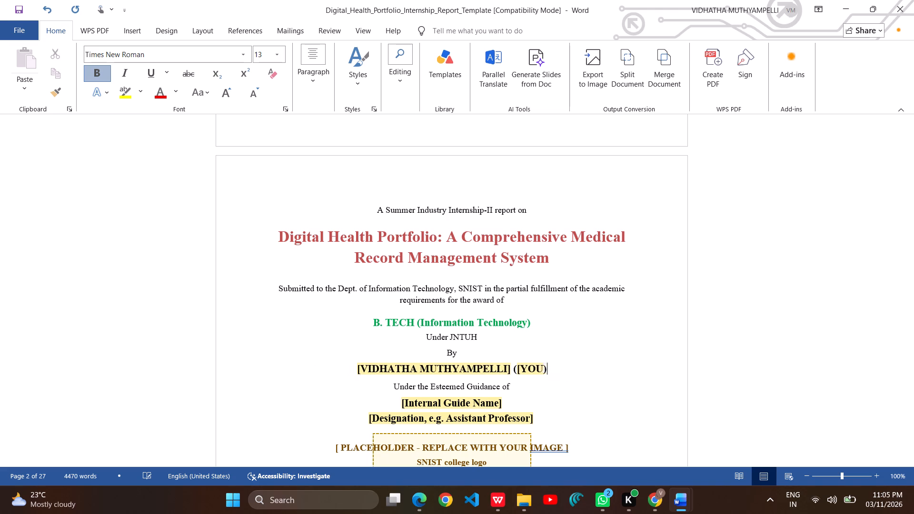
key(BackSpace)
key(BackSpace)
key(BackSpace)
key(BackSpace)
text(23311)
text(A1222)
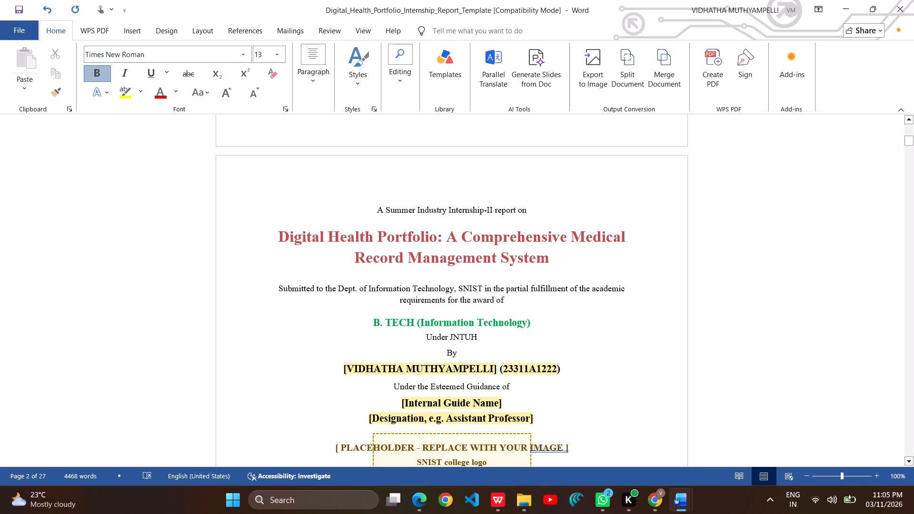
Remove the opening and closing square brackets around the student's name on the cover page.
click(347, 370)
key(BackSpace)
click(495, 366)
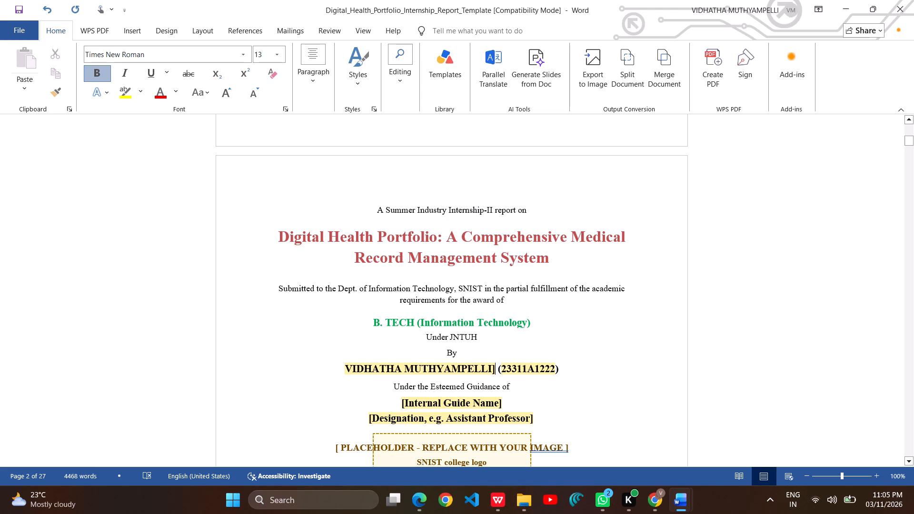
click(495, 367)
key(BackSpace)
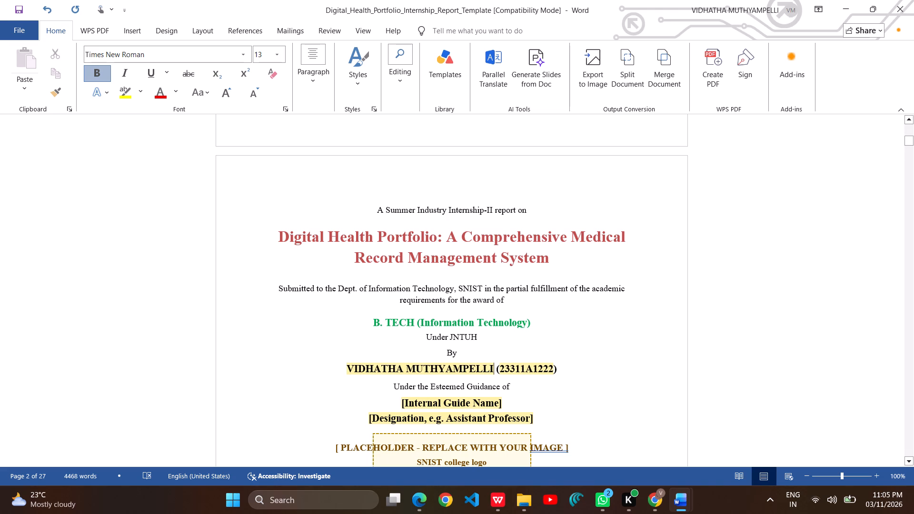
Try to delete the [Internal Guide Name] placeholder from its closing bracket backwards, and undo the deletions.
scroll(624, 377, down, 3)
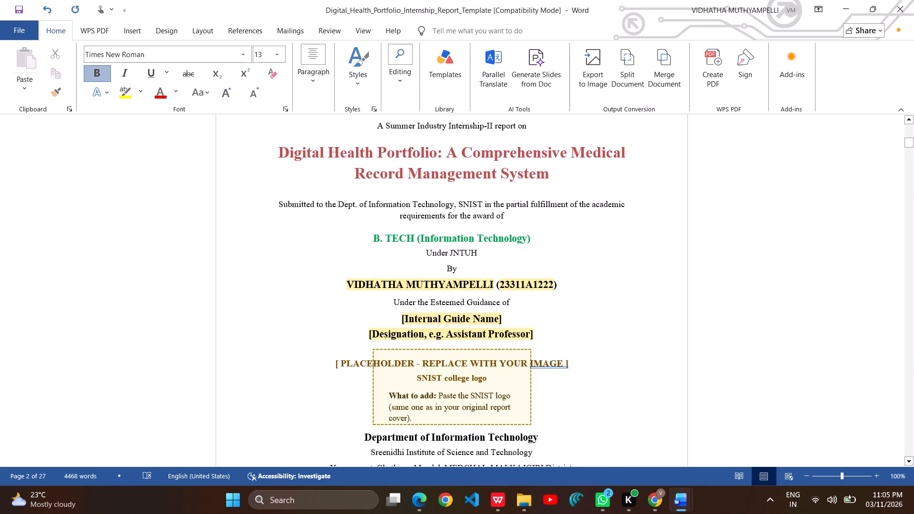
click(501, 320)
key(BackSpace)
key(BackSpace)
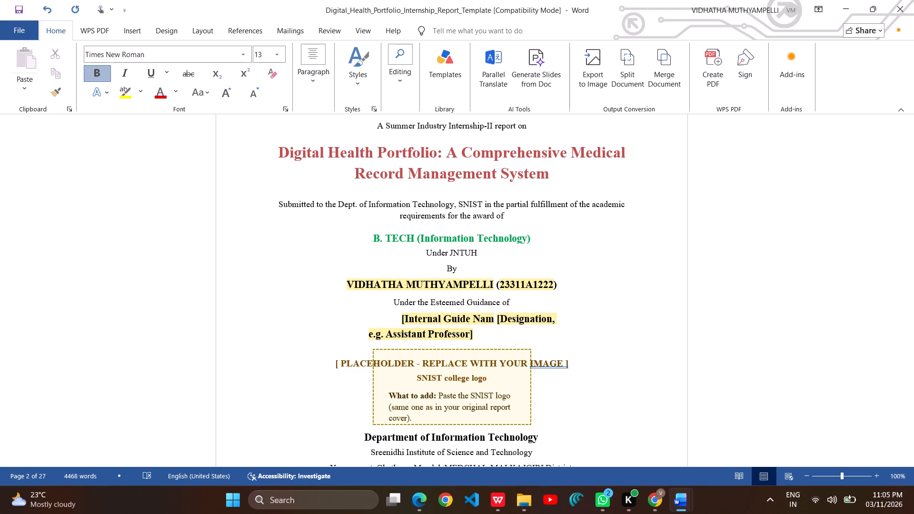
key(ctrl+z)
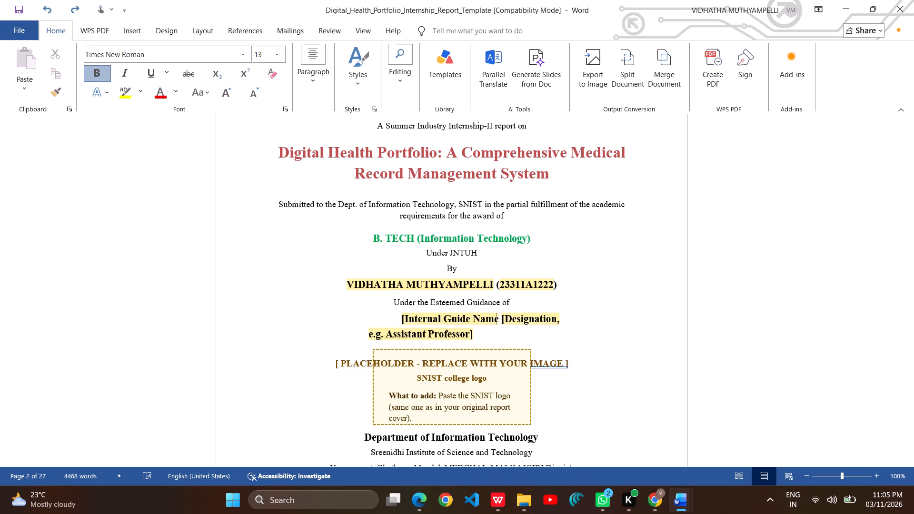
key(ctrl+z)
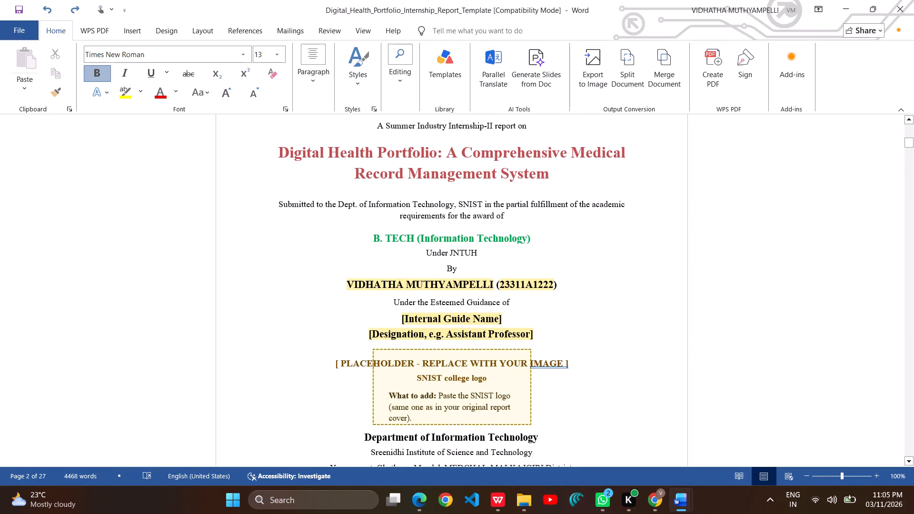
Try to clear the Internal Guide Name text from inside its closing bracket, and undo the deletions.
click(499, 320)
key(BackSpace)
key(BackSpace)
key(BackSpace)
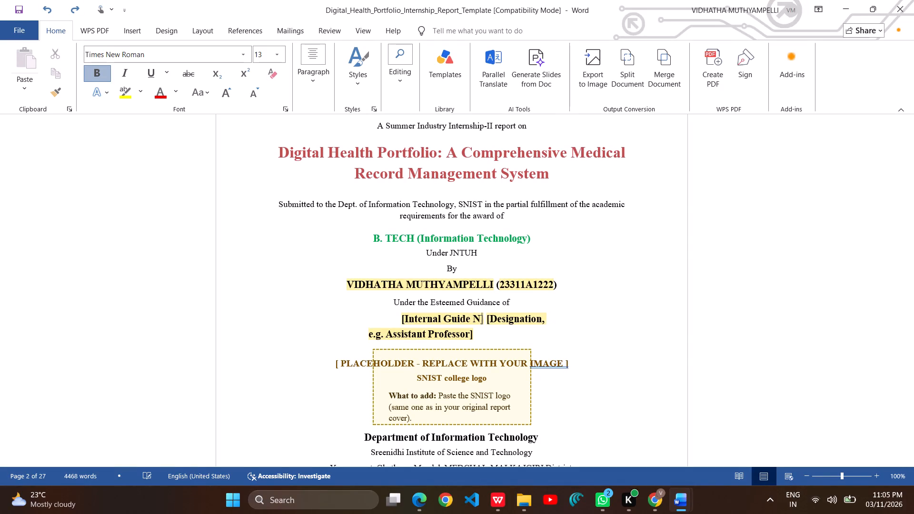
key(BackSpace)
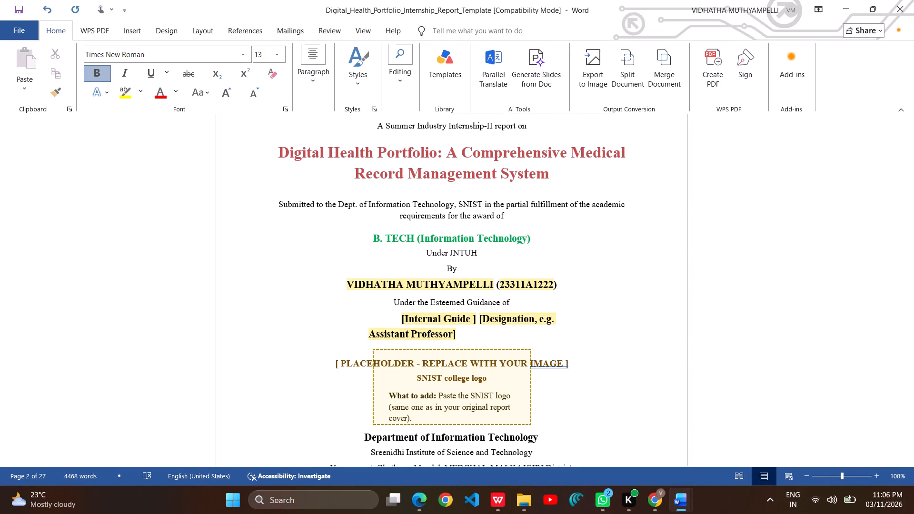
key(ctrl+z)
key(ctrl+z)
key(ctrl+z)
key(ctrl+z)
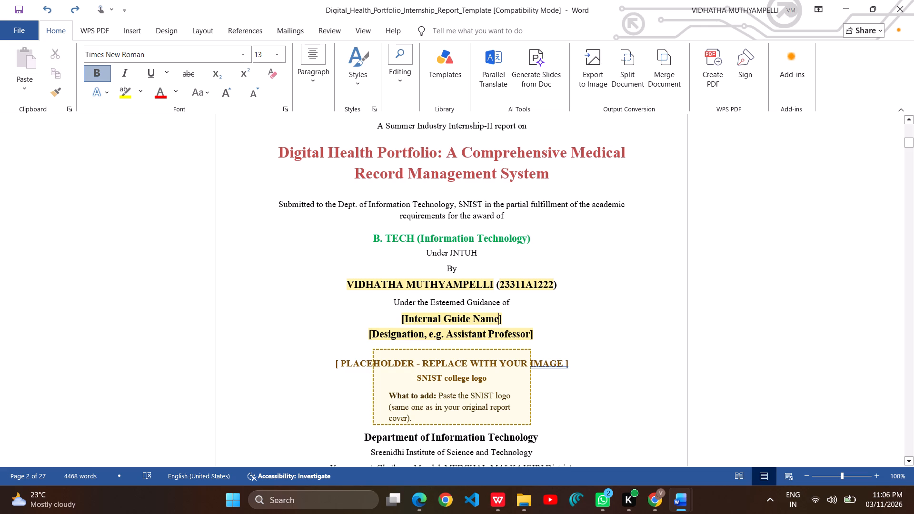
Remove the closing square bracket after the student's name on the cover page and add two spaces before the parenthesised roll number.
key(ctrl+z)
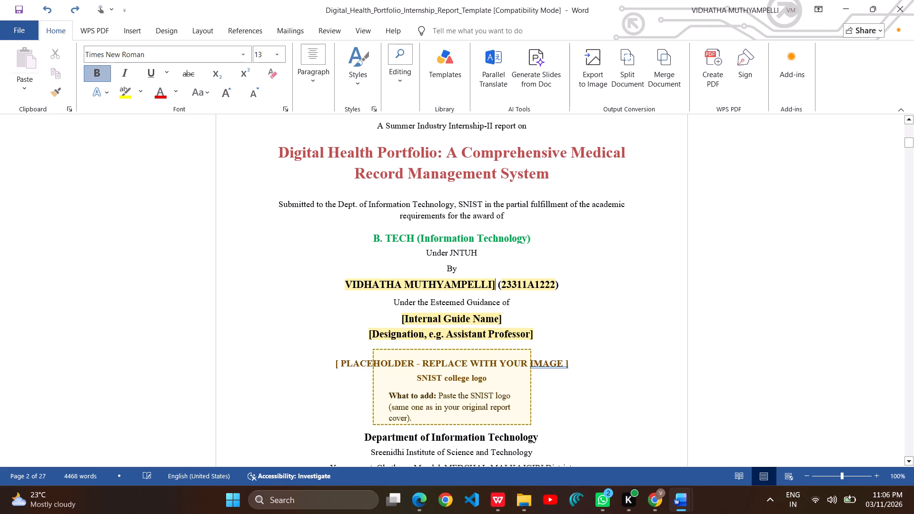
key(BackSpace)
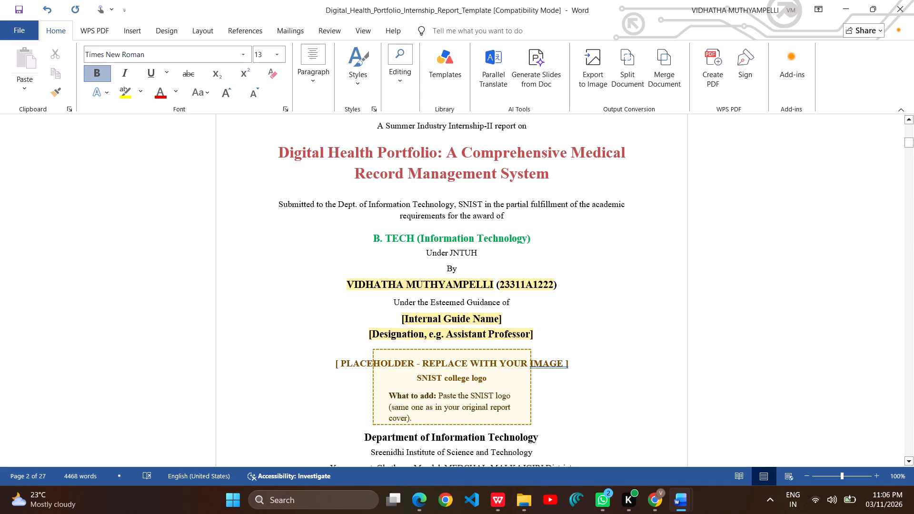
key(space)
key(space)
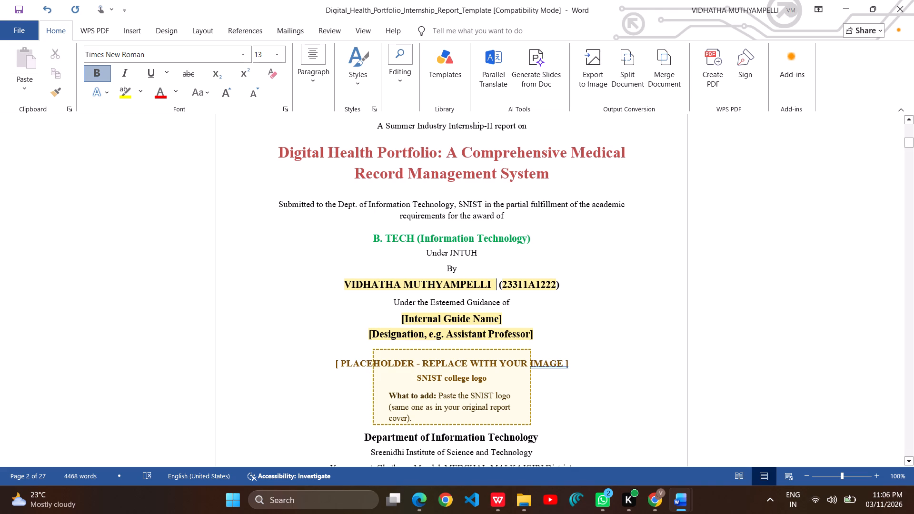
Review the cover page from the report title through the guide and logo placeholders to the institute and year lines.
scroll(797, 336, down, 6)
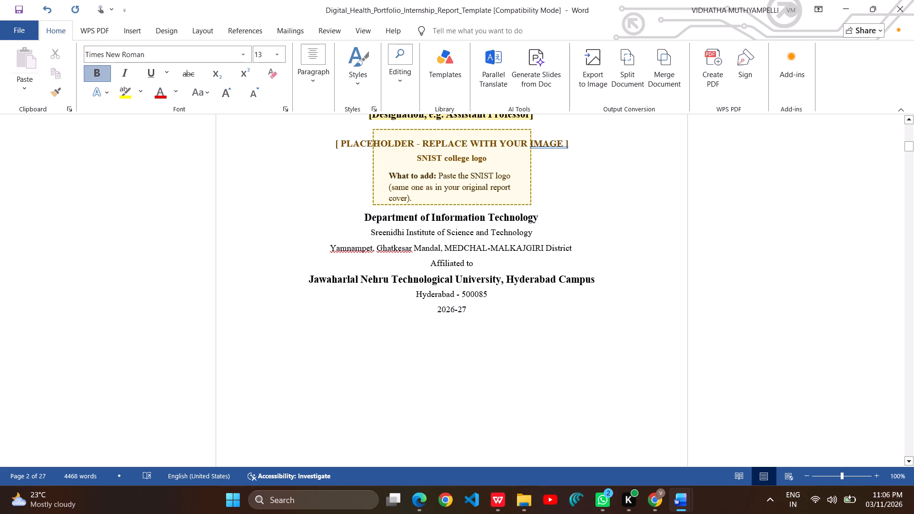
scroll(667, 306, down, 4)
scroll(667, 306, up, 1)
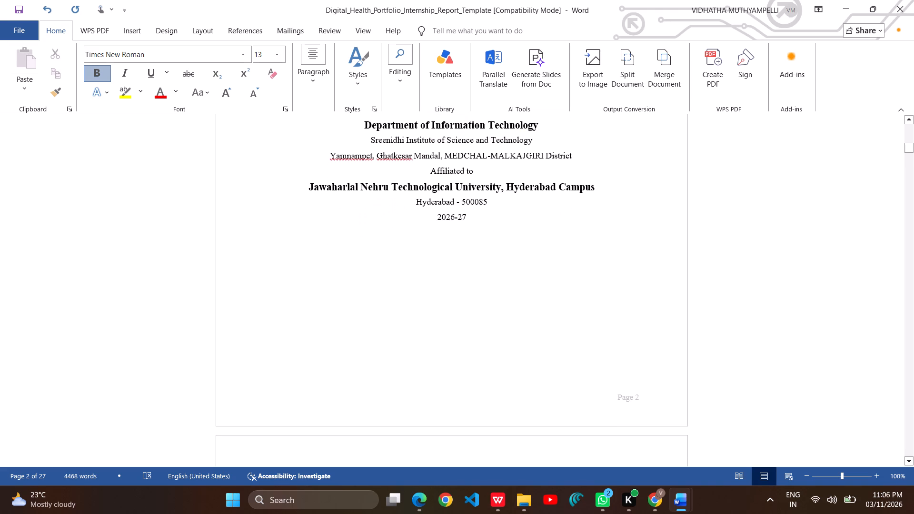
scroll(667, 306, up, 4)
scroll(667, 306, down, 1)
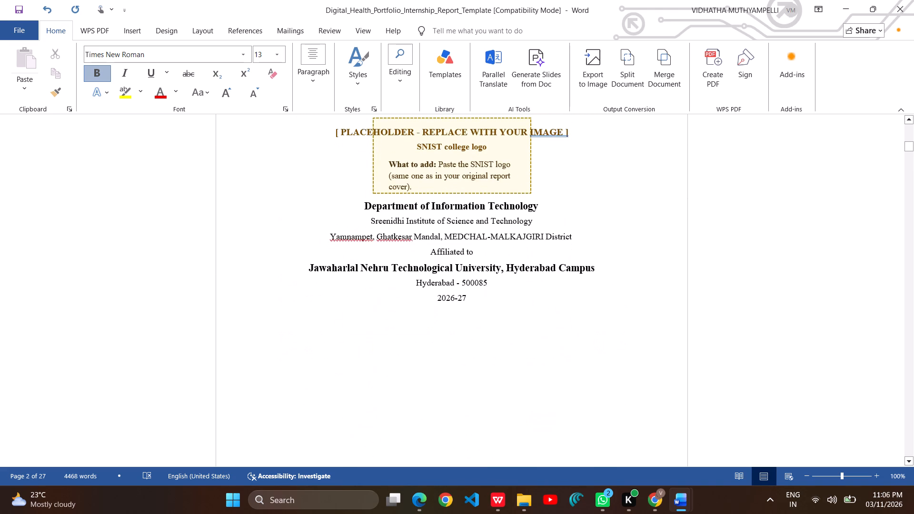
scroll(667, 306, up, 4)
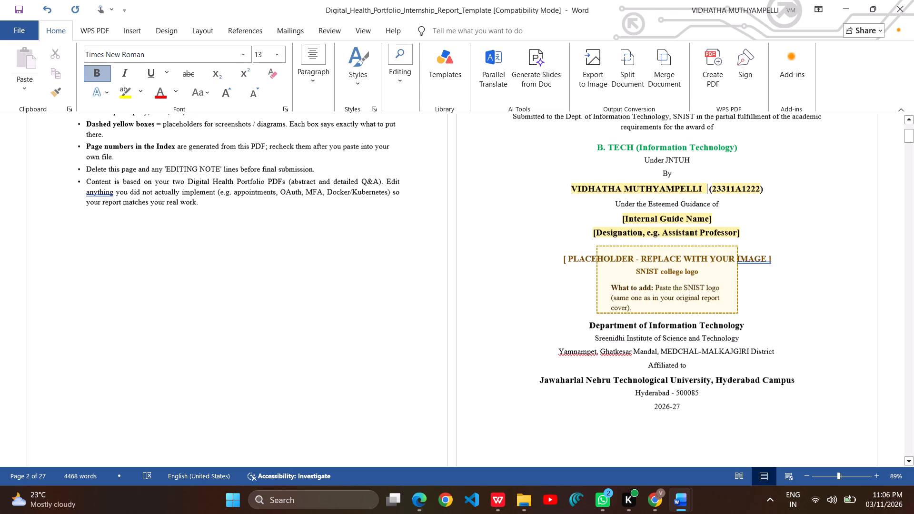
scroll(542, 282, up, 2)
click(542, 282)
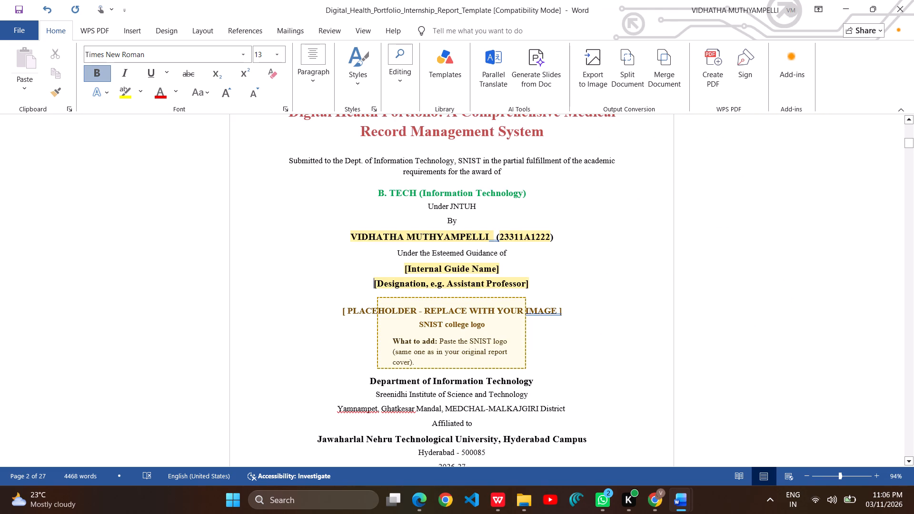
scroll(671, 262, up, 2)
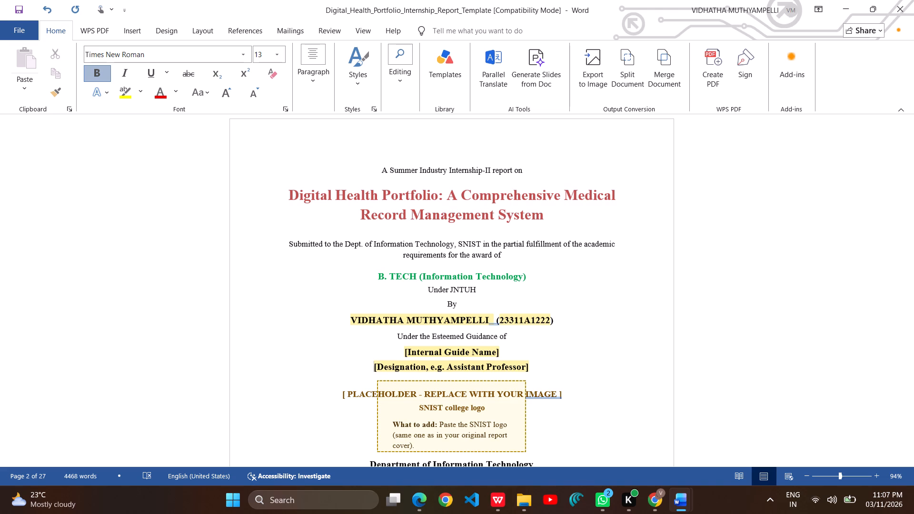
click(762, 280)
Examine the Certificate and Internship Certificate pages for placeholders and editing notes that need the student's and guide's details.
scroll(762, 280, down, 5)
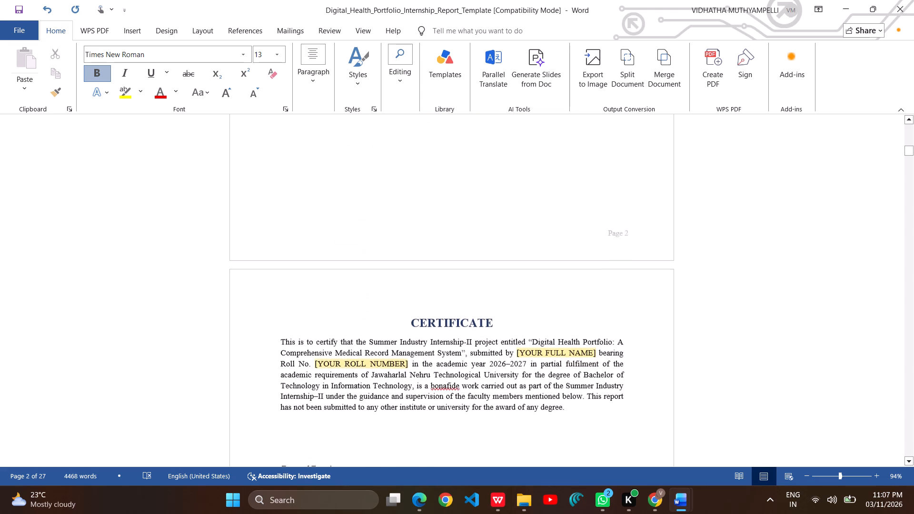
scroll(762, 280, up, 4)
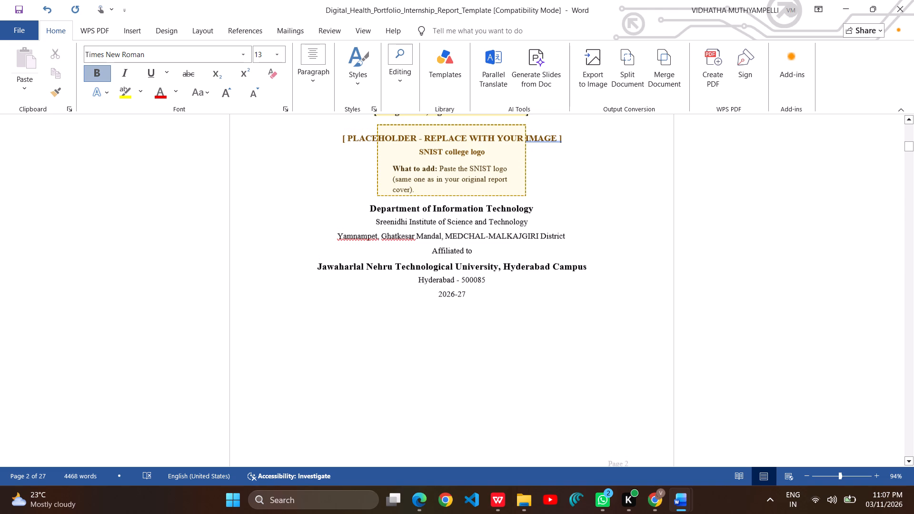
scroll(762, 280, down, 6)
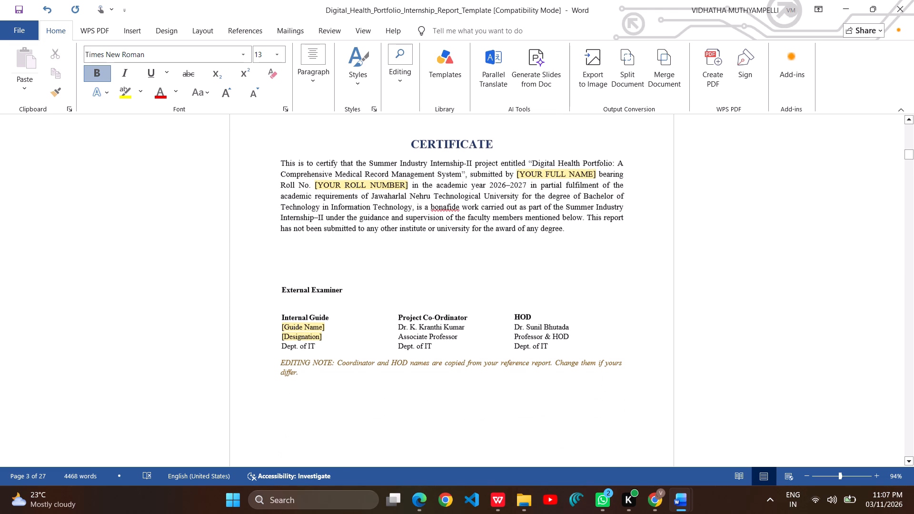
scroll(762, 280, down, 1)
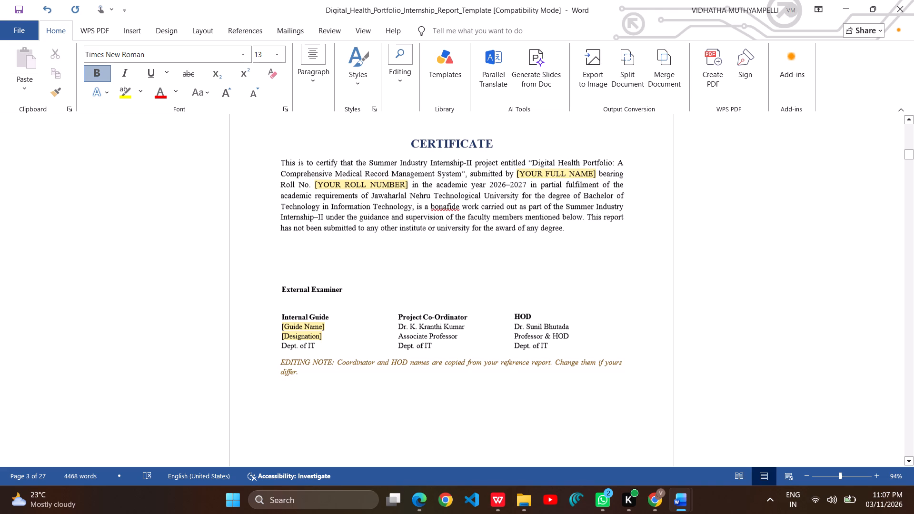
scroll(762, 280, down, 4)
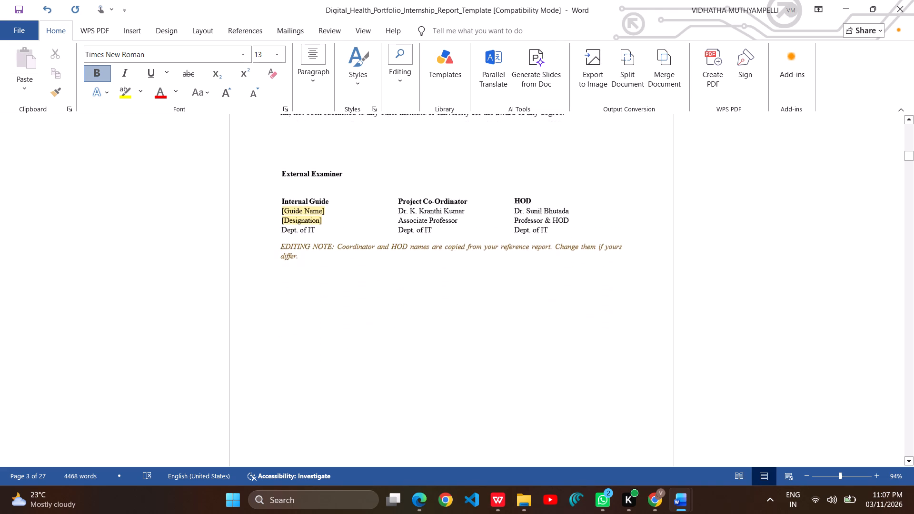
scroll(762, 280, down, 8)
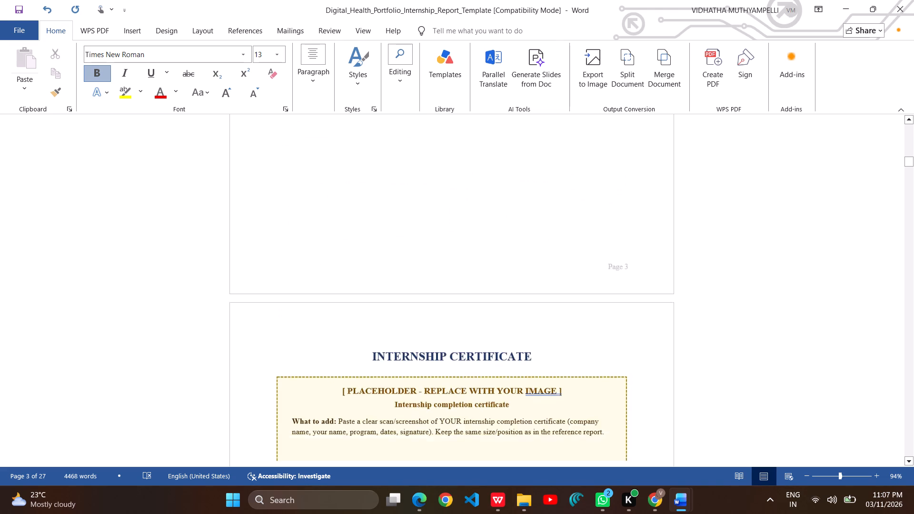
scroll(762, 280, down, 3)
scroll(762, 280, up, 4)
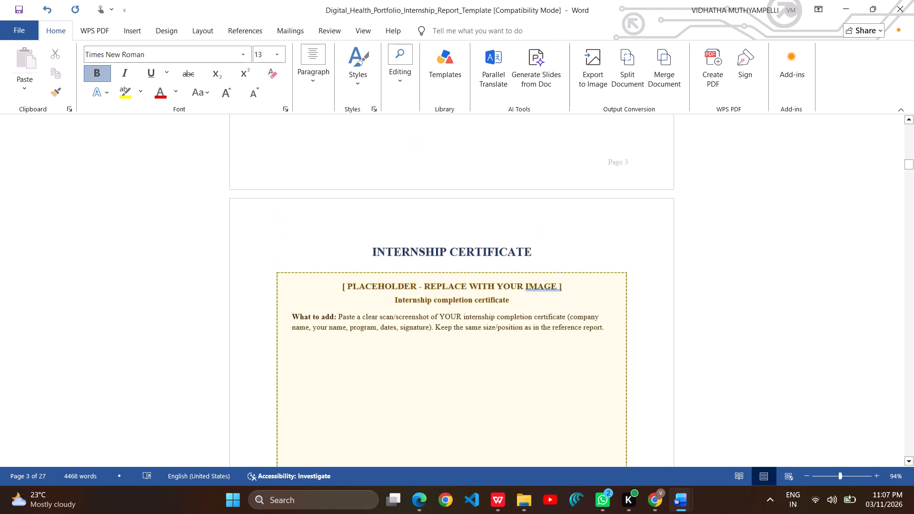
scroll(762, 280, up, 5)
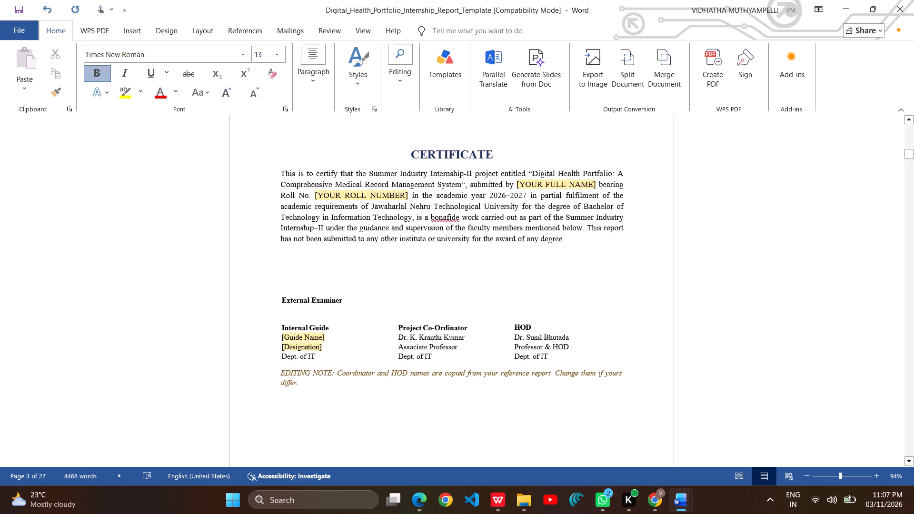
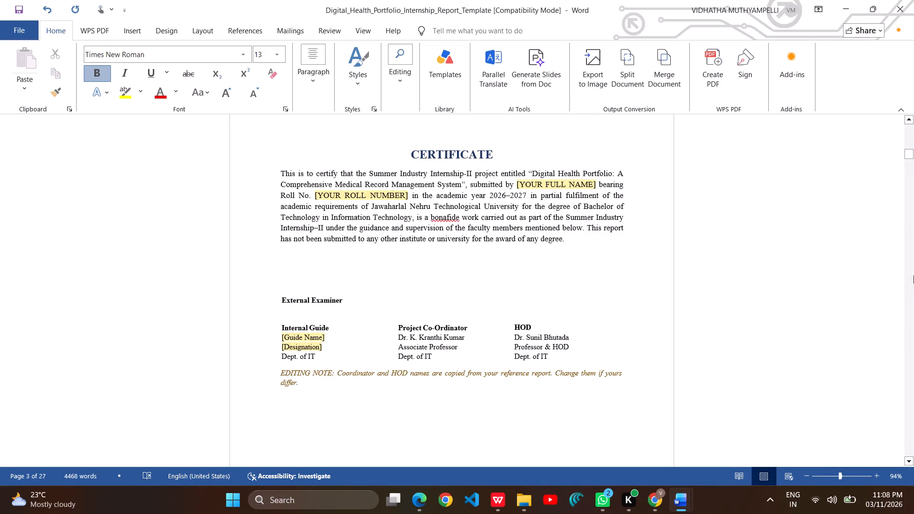
Compare the Certificate page's name, roll number and guide placeholders with the details on the cover page.
scroll(892, 205, down, 2)
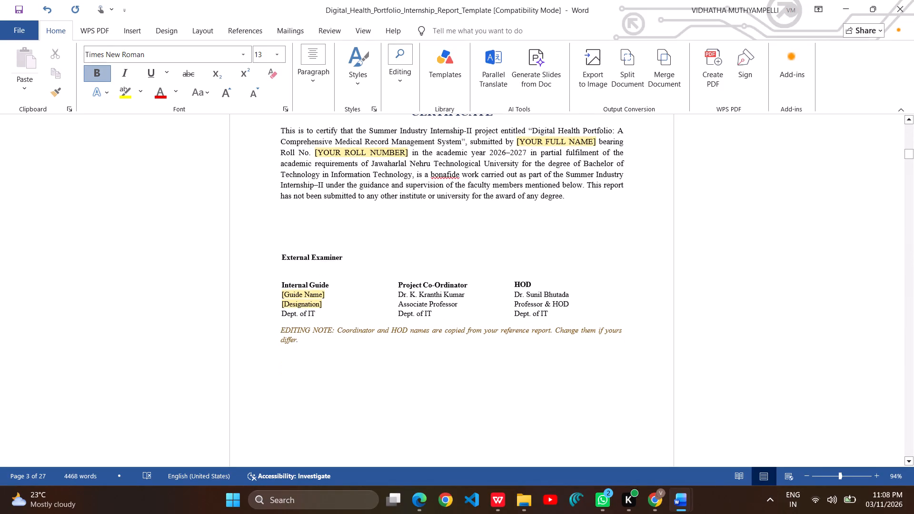
scroll(892, 205, down, 3)
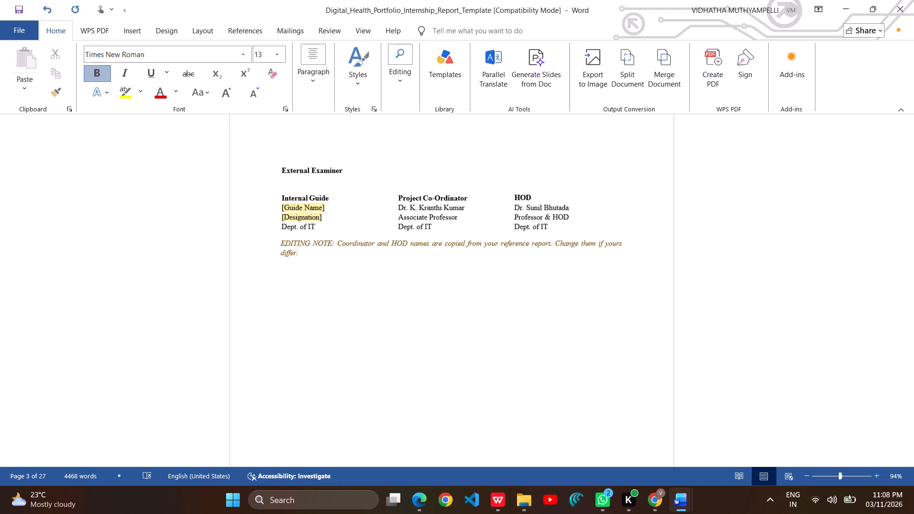
scroll(892, 205, up, 1)
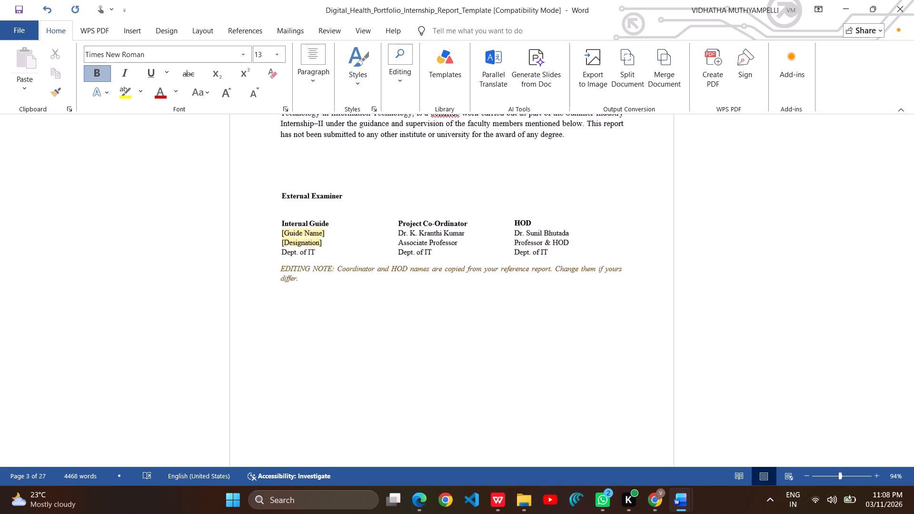
scroll(892, 205, up, 7)
scroll(892, 205, down, 1)
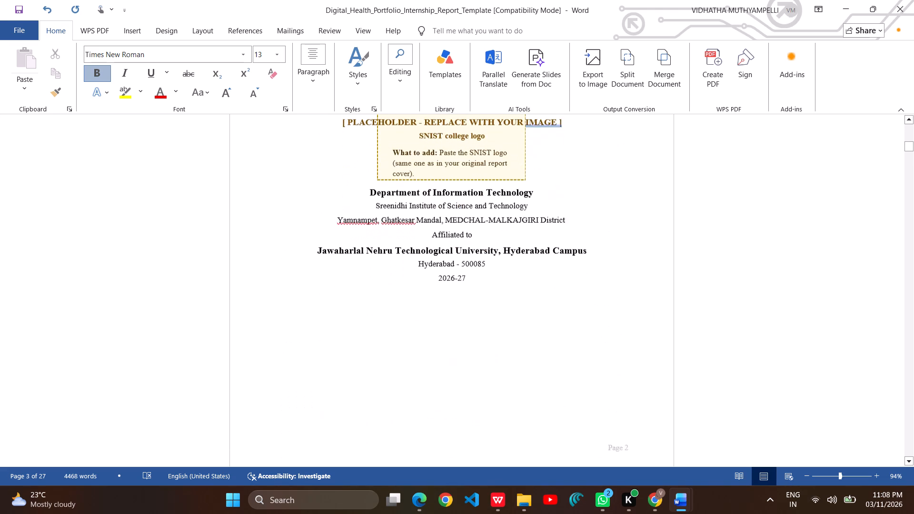
scroll(892, 205, down, 1)
scroll(892, 205, up, 5)
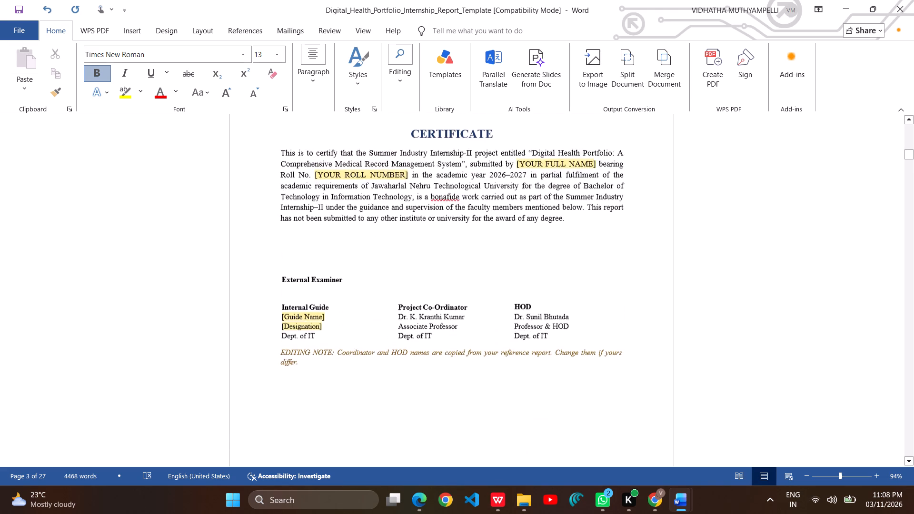
scroll(892, 205, up, 9)
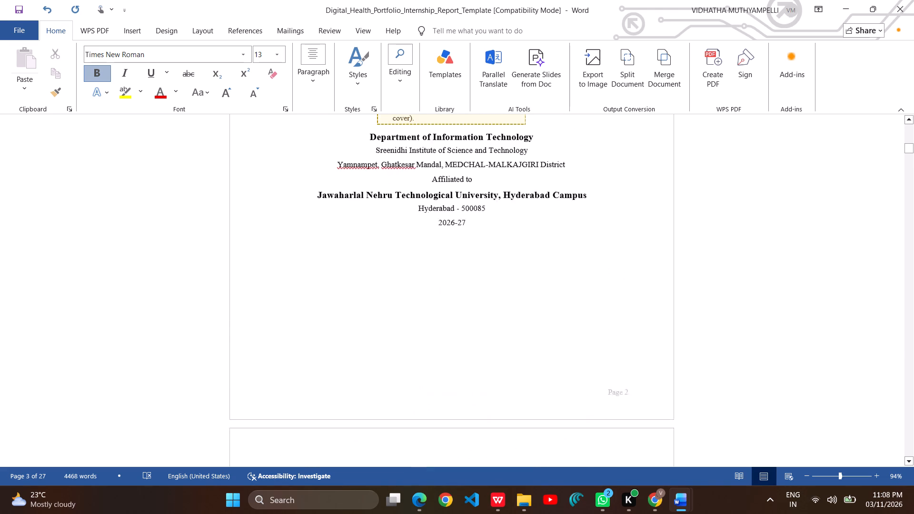
scroll(892, 205, up, 6)
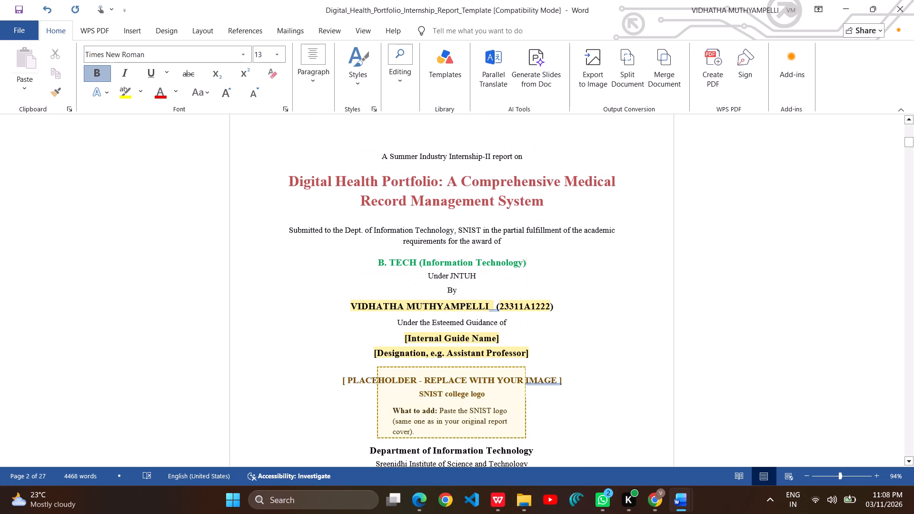
Set the font size of the "Department of Information Technology" line on the cover page to 14.
scroll(892, 205, down, 1)
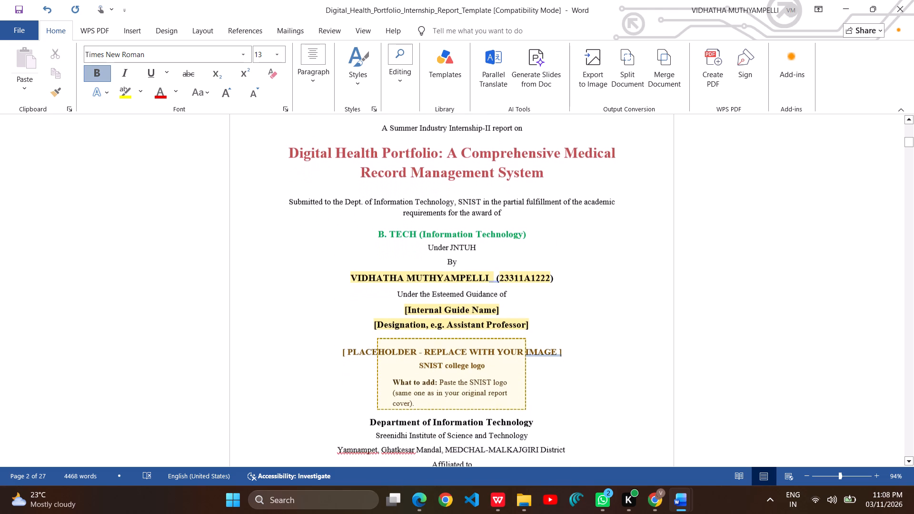
scroll(892, 205, down, 1)
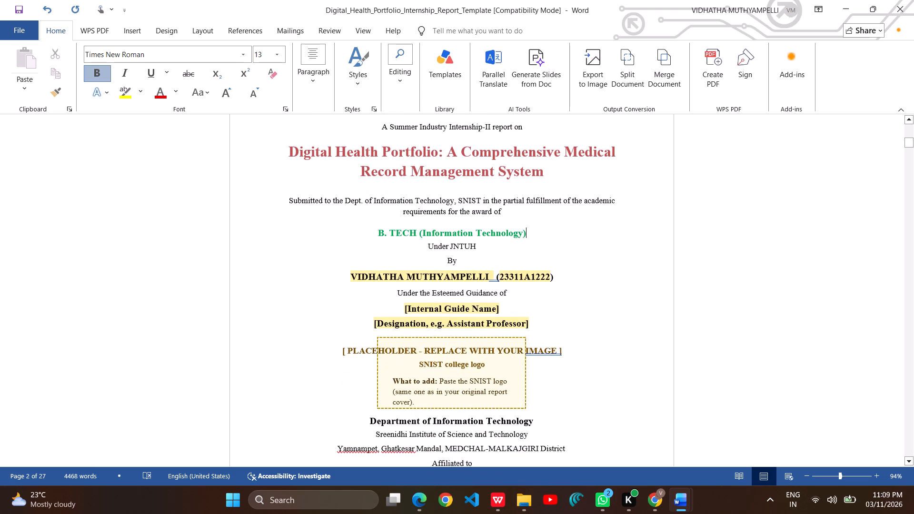
scroll(715, 322, down, 2)
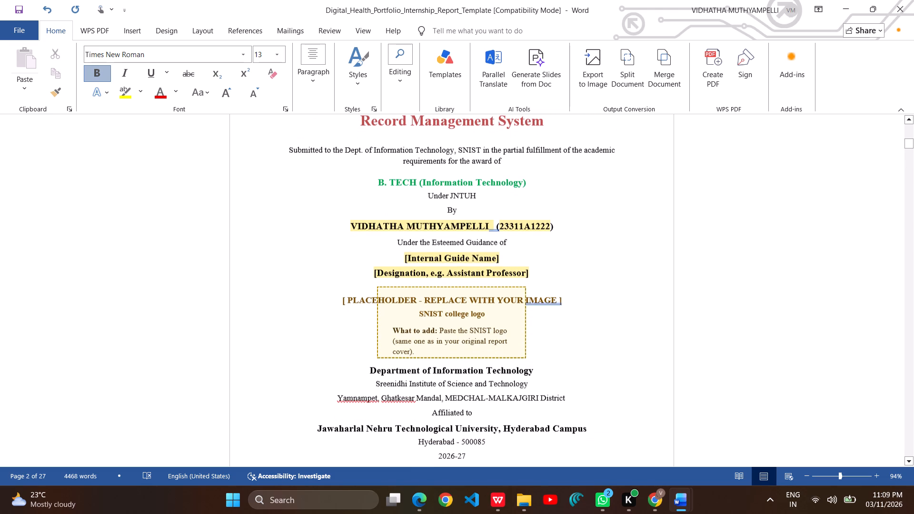
drag(534, 370, 438, 373)
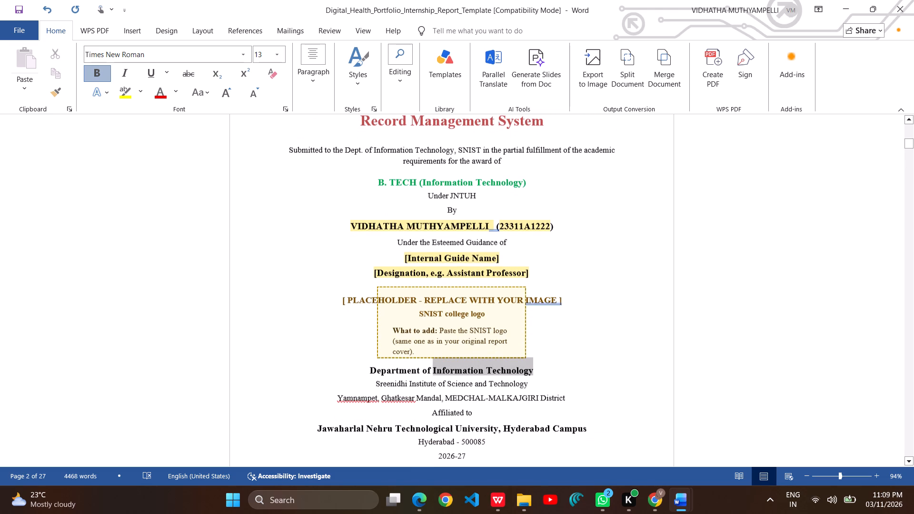
drag(438, 373, 387, 373)
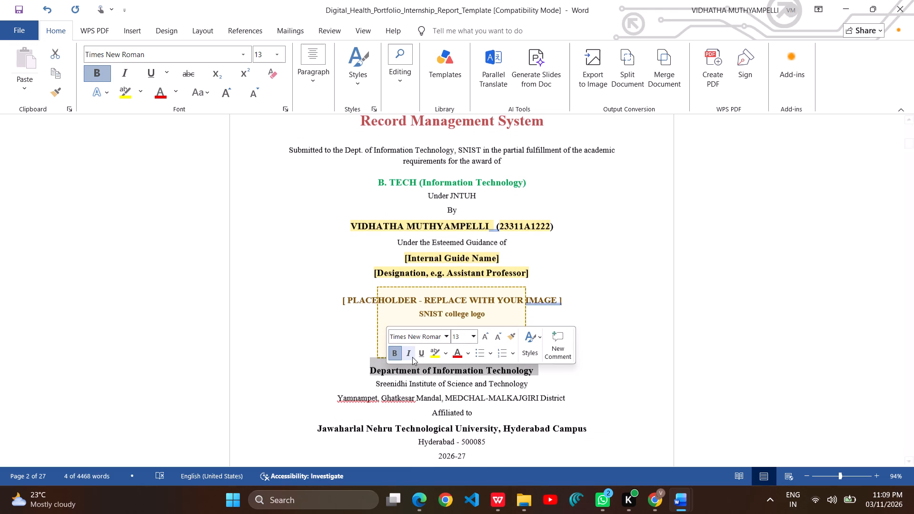
click(472, 338)
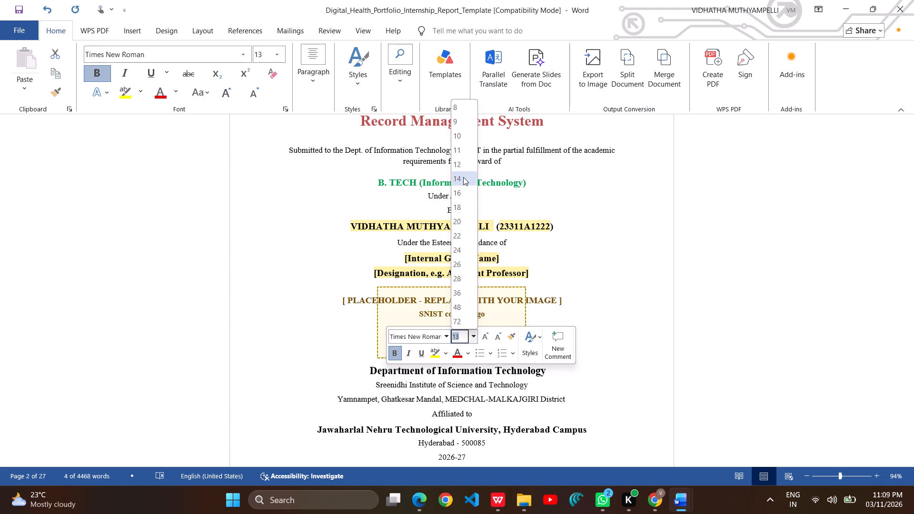
click(463, 177)
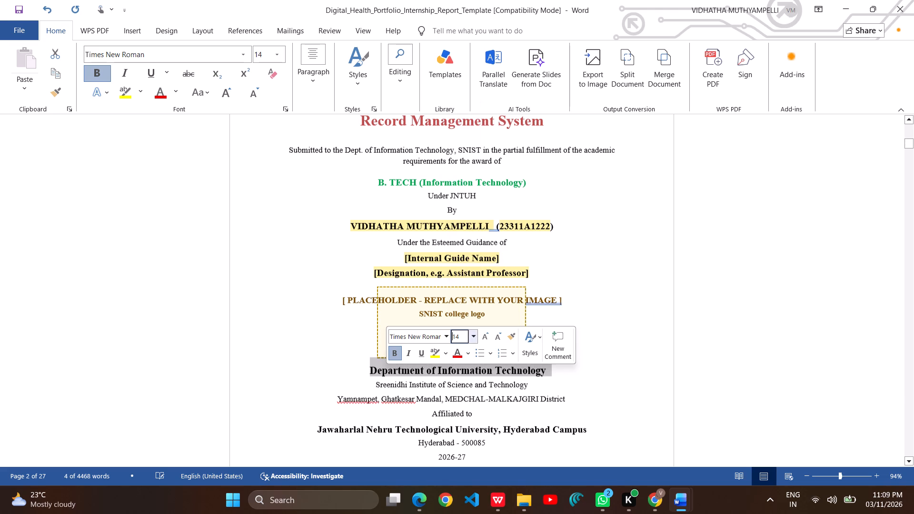
click(638, 304)
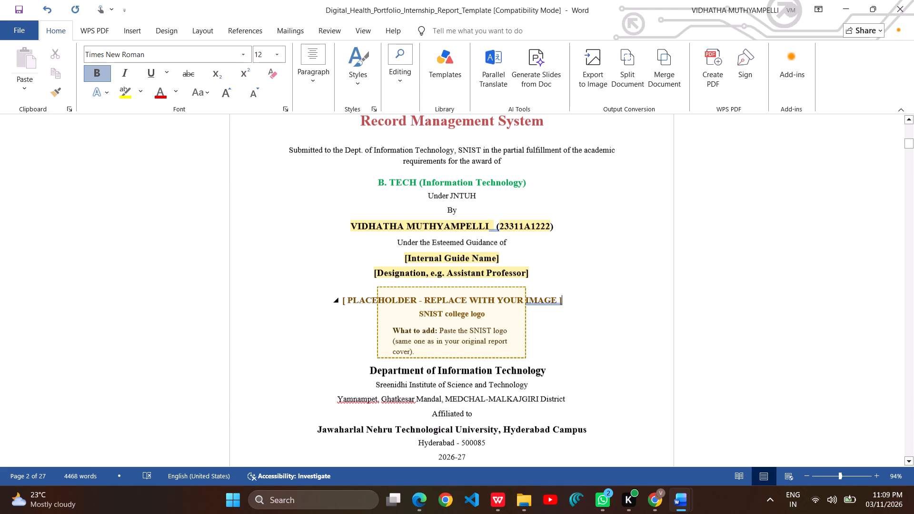
Review the front matter from the certificate pages through the Acknowledgement to the abstract for placeholders still needing details.
scroll(741, 302, down, 7)
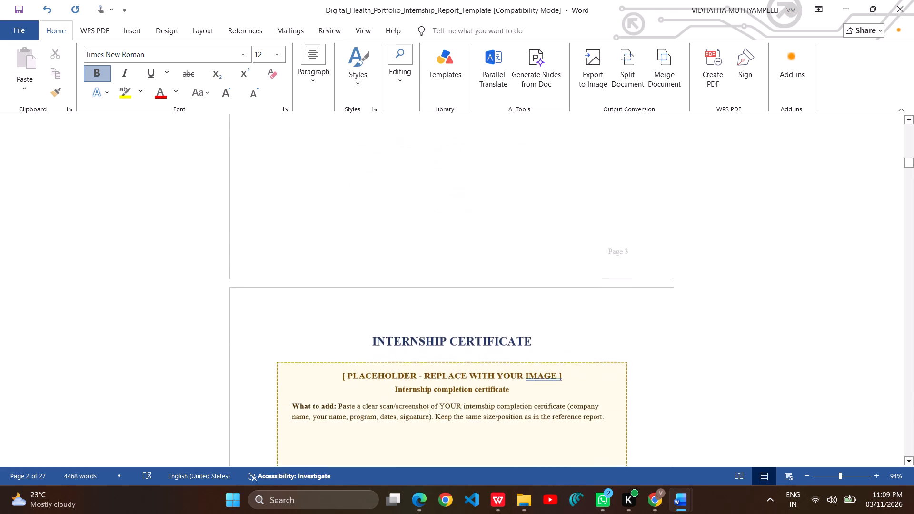
scroll(741, 302, down, 4)
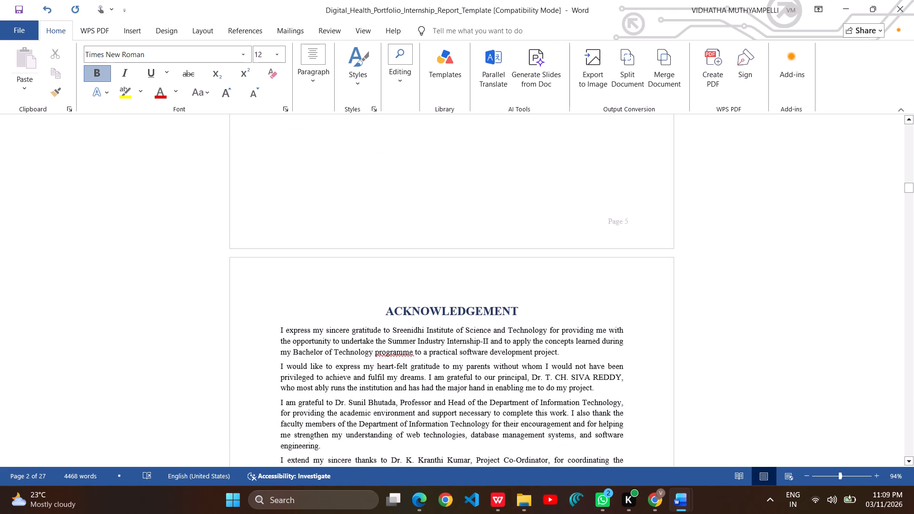
scroll(741, 302, down, 8)
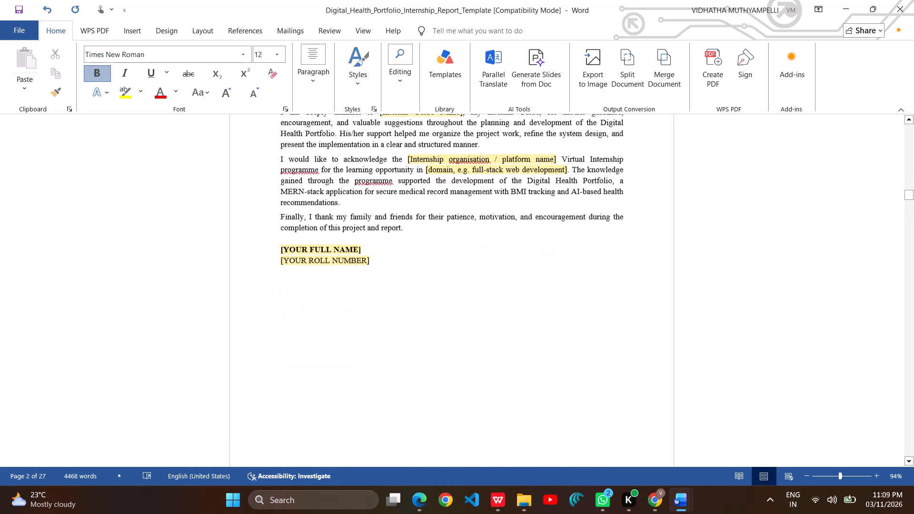
scroll(741, 302, down, 12)
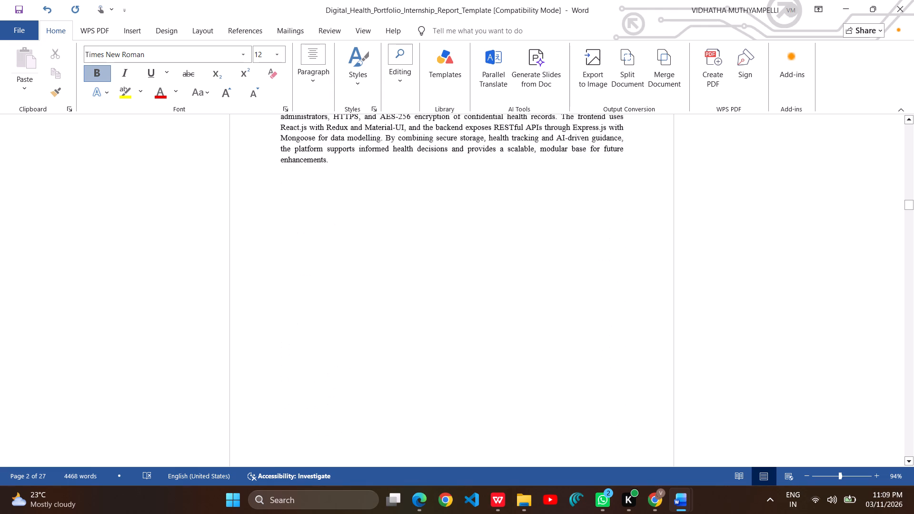
Review the table of contents, Introduction and System Analysis chapters down to the hardware requirements table.
scroll(741, 302, down, 10)
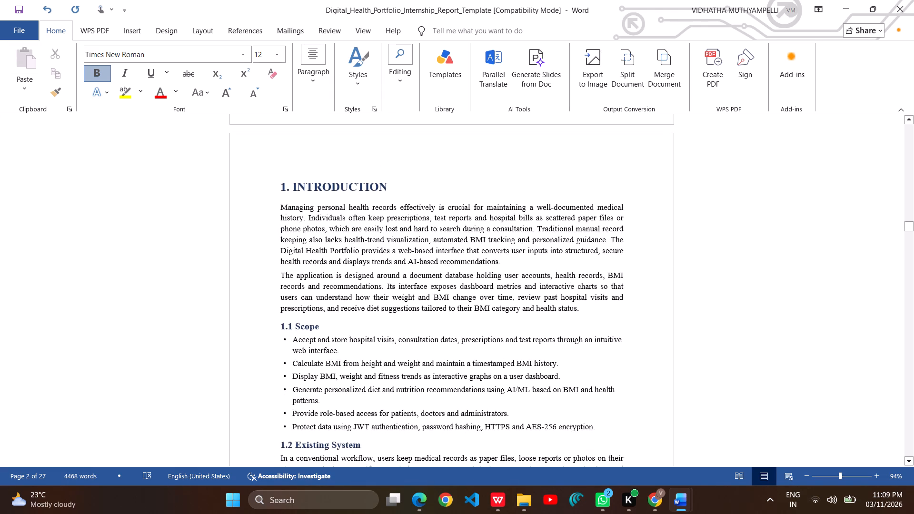
scroll(741, 302, down, 5)
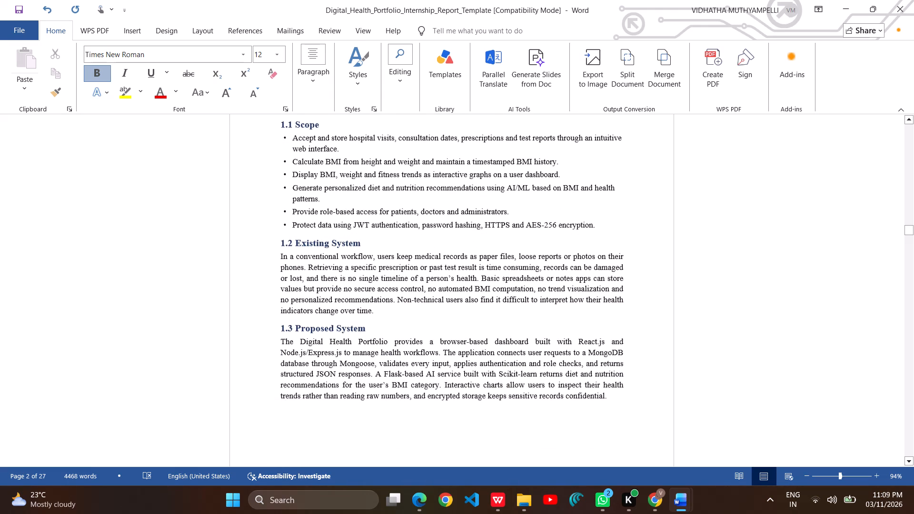
scroll(741, 302, down, 7)
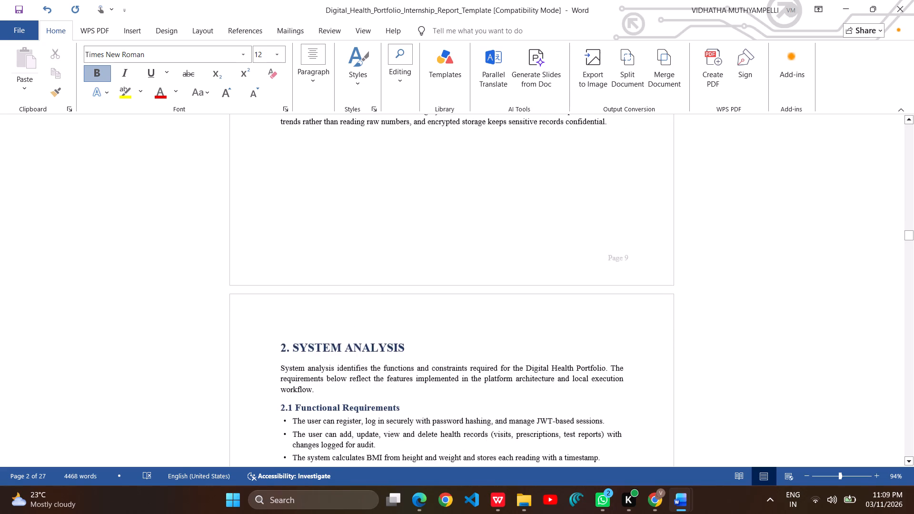
scroll(741, 302, down, 9)
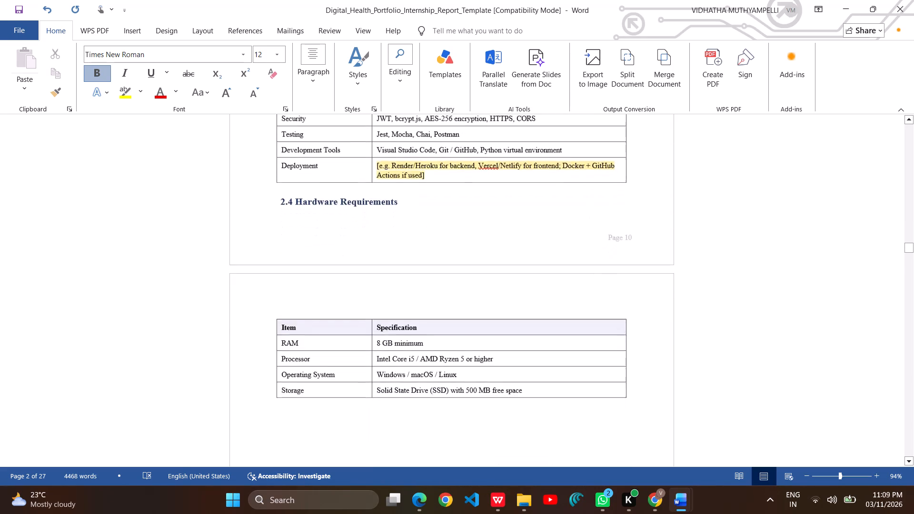
scroll(741, 302, down, 2)
Return to the Internship Certificate page and inspect the image placeholder box for the internship completion certificate.
scroll(741, 302, up, 14)
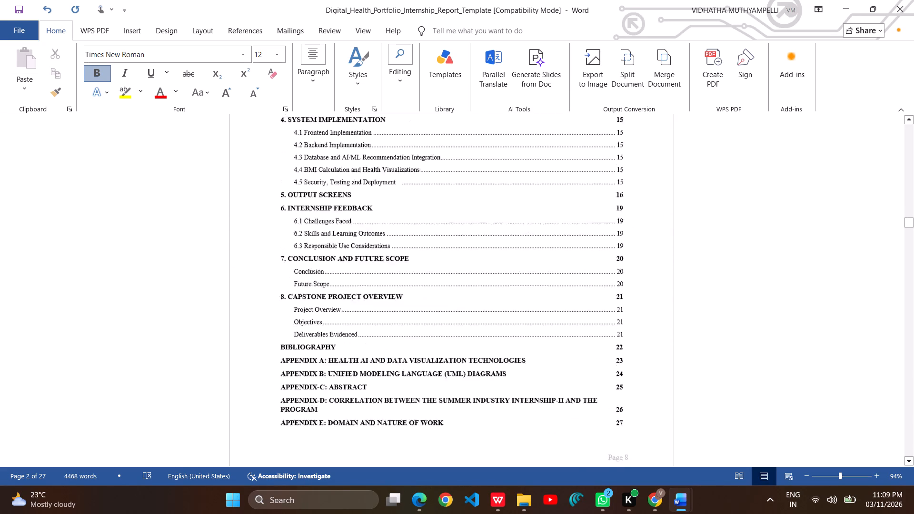
scroll(741, 302, up, 10)
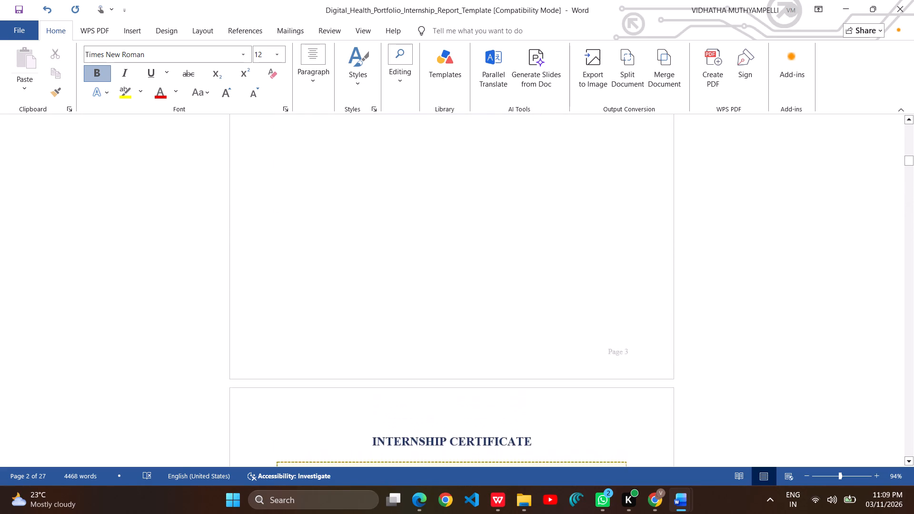
scroll(741, 302, down, 7)
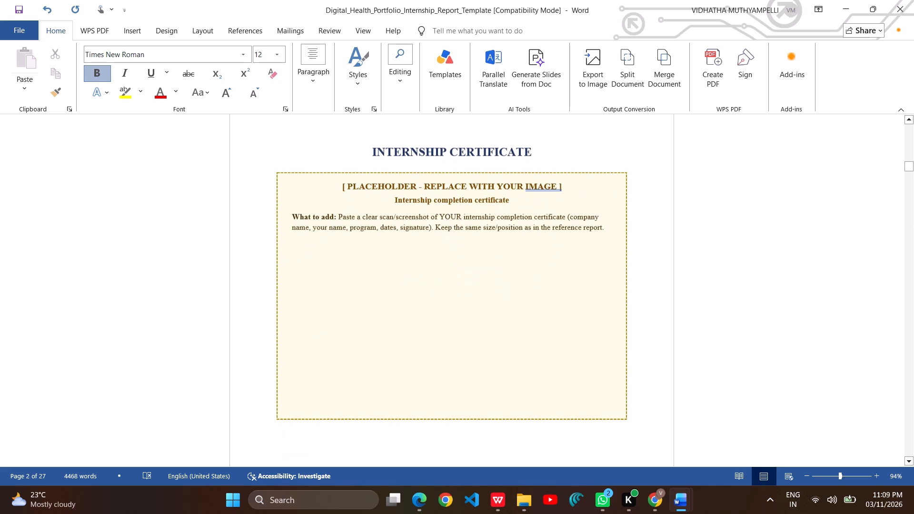
scroll(741, 302, down, 1)
click(524, 301)
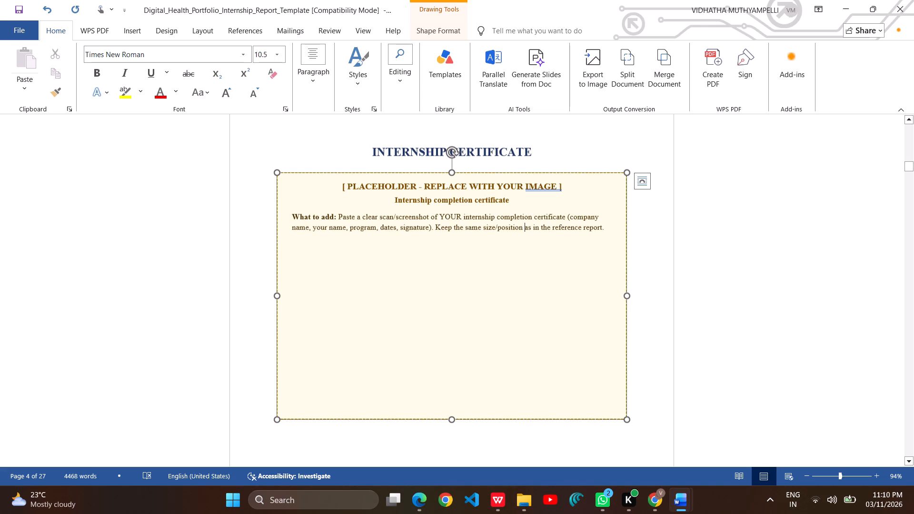
click(652, 248)
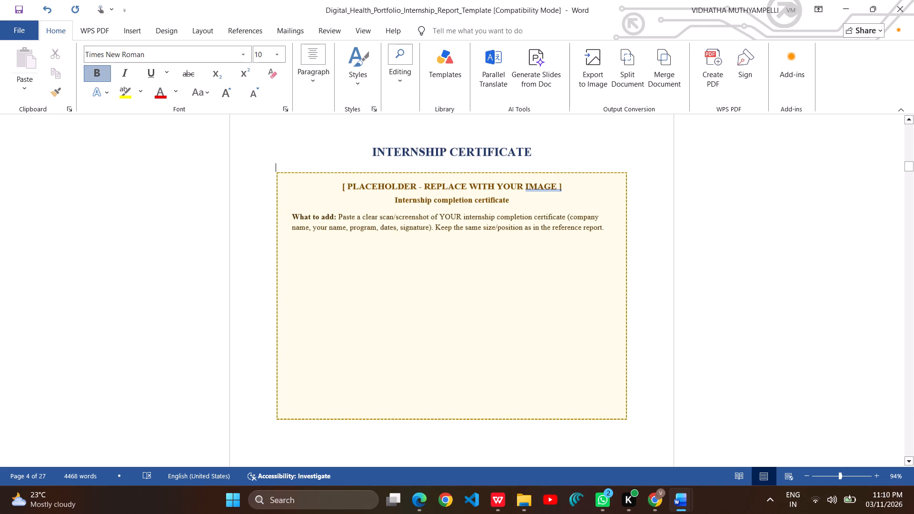
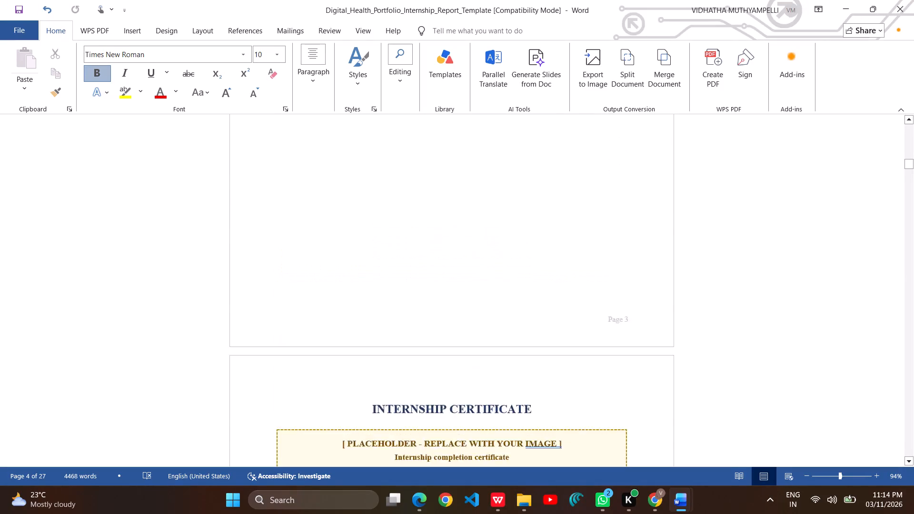
Replace the [YOUR FULL NAME] placeholder in the Certificate page paragraph with the student's full name in capital letters.
scroll(757, 244, up, 2)
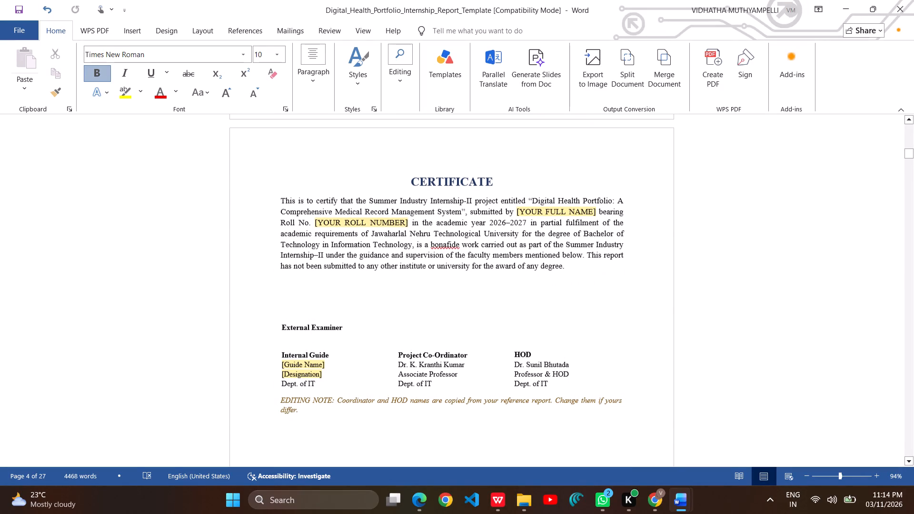
click(595, 213)
key(BackSpace)
key(BackSpace)
key(BackSpace)
key(BackSpace)
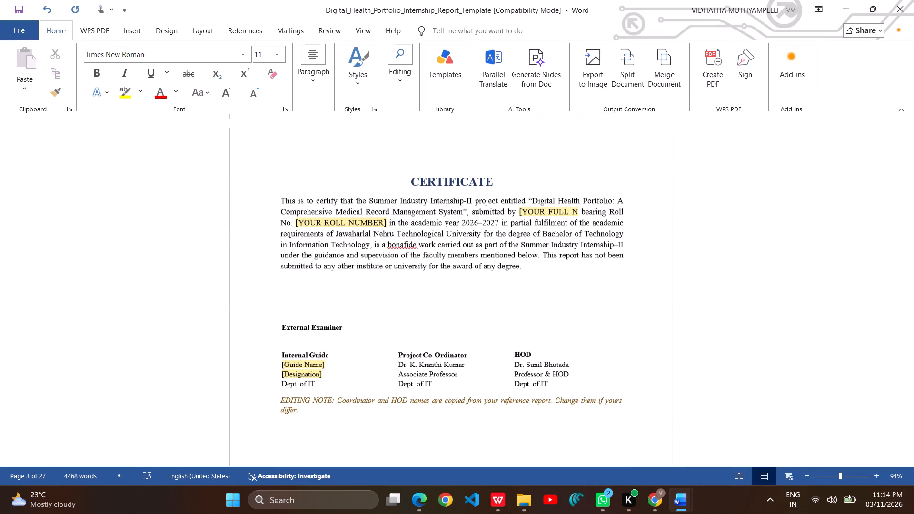
key(BackSpace)
key(BackSpace)
key(BackSpace)
key(BackSpace)
key(BackSpace)
key(BackSpace)
key(BackSpace)
key(BackSpace)
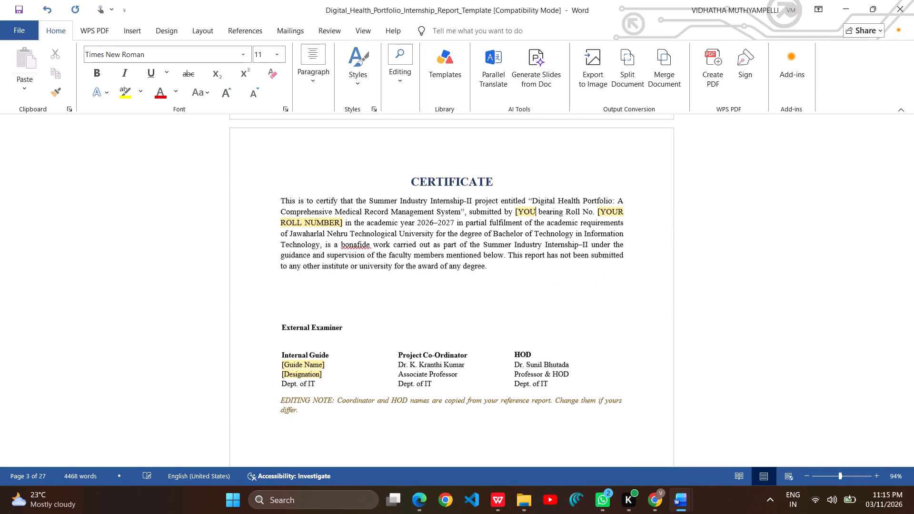
key(BackSpace)
key(BackSpace)
key(BackSpace)
key(BackSpace)
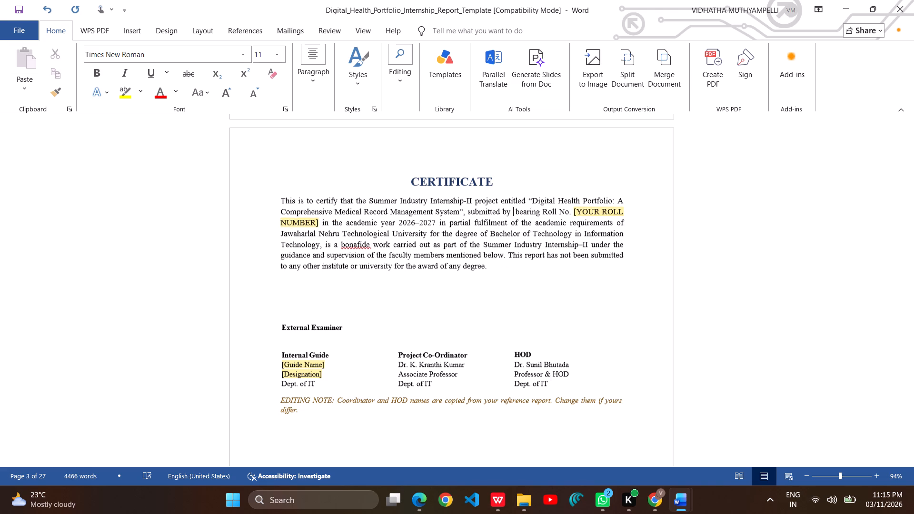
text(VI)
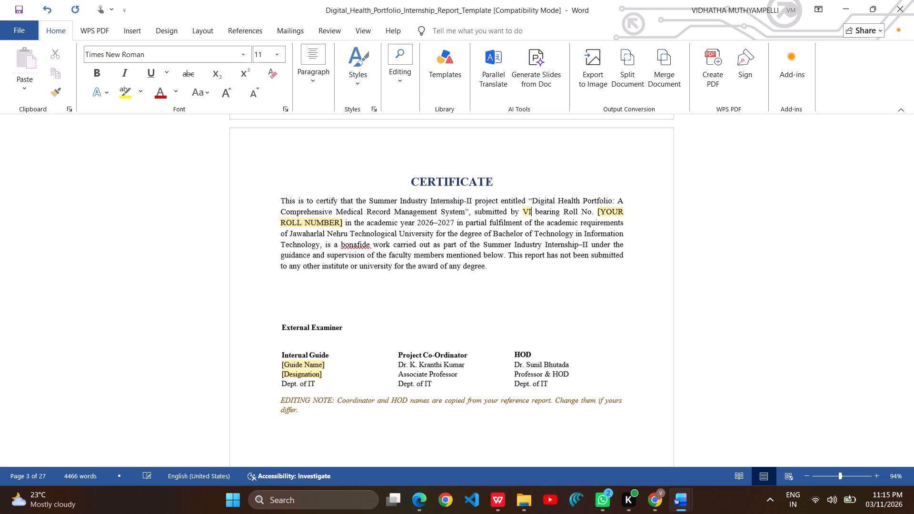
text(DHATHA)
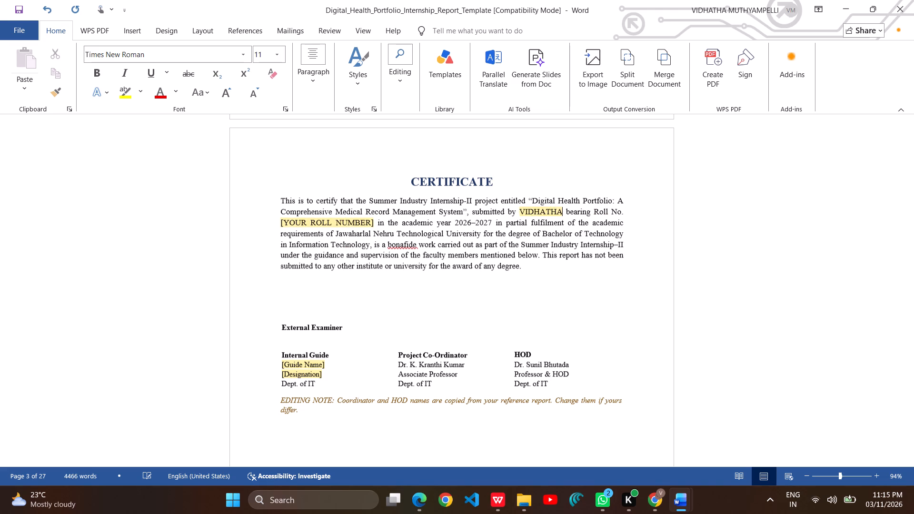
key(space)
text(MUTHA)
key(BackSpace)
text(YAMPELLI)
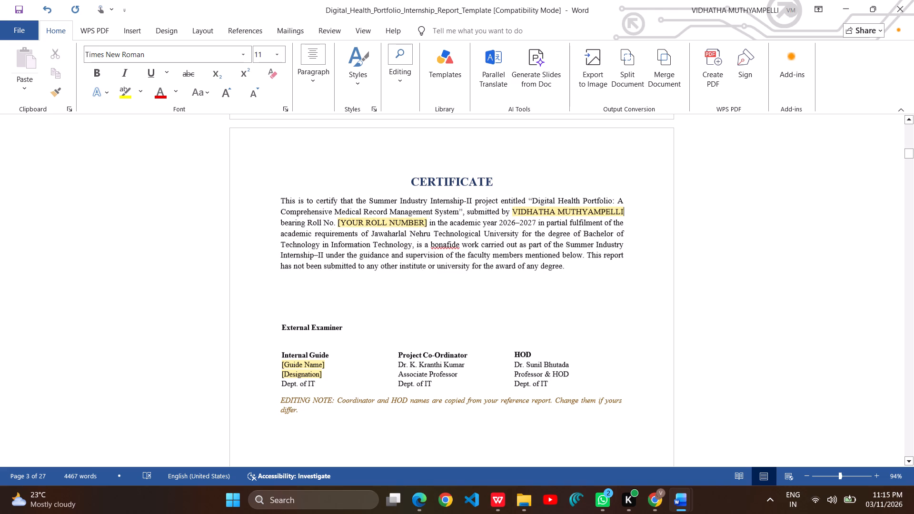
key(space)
Replace the [YOUR ROLL NUMBER] placeholder in the Certificate page paragraph with the student's roll number.
click(426, 223)
key(BackSpace)
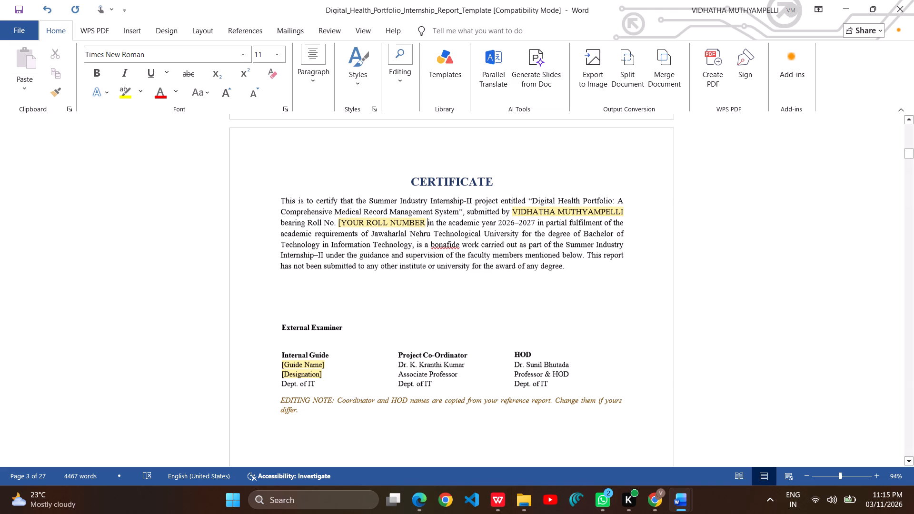
key(BackSpace)
key(BackSpace)
key(BackSpace)
key(BackSpace)
key(BackSpace)
key(BackSpace)
key(BackSpace)
key(BackSpace)
key(BackSpace)
key(BackSpace)
key(BackSpace)
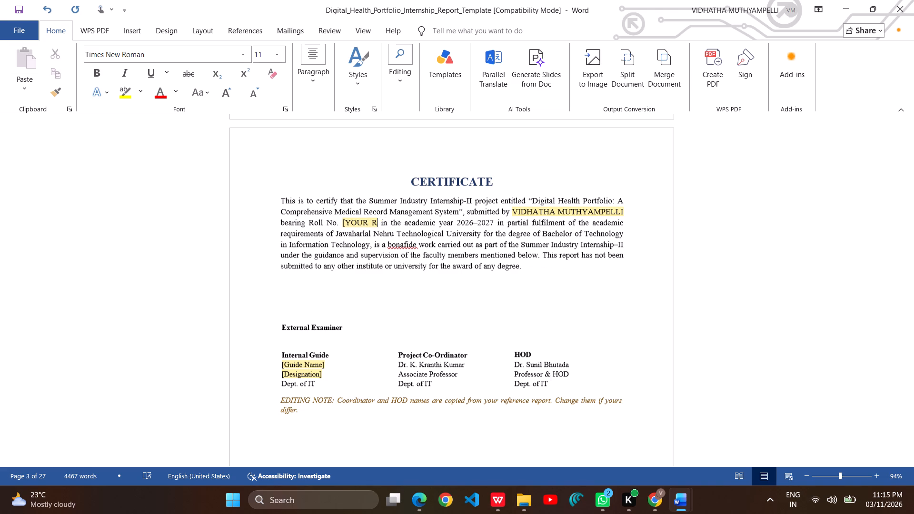
key(BackSpace)
key(BackSpace)
key(BackSpace)
key(BackSpace)
key(BackSpace)
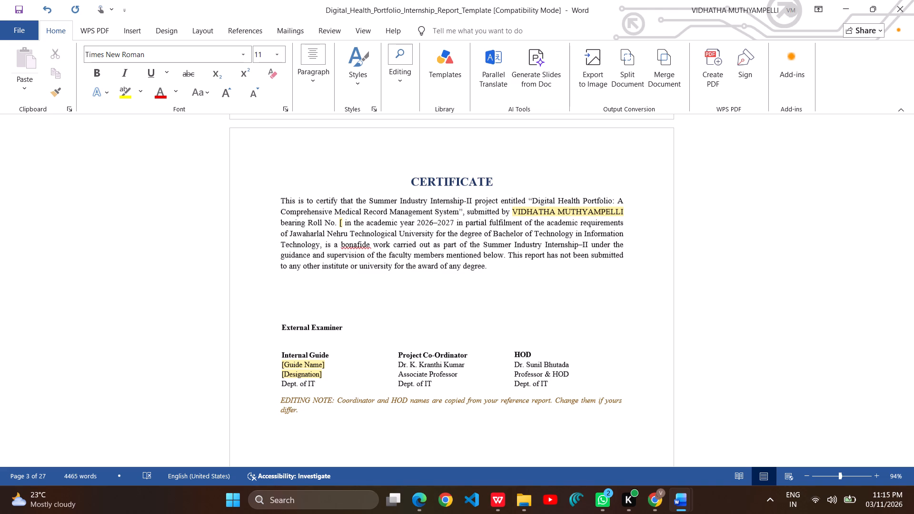
key(BackSpace)
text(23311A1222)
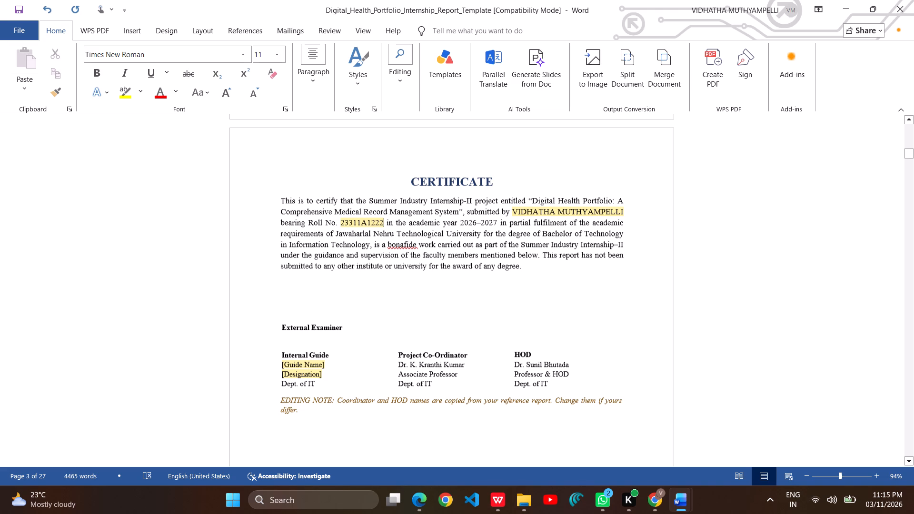
scroll(559, 318, down, 1)
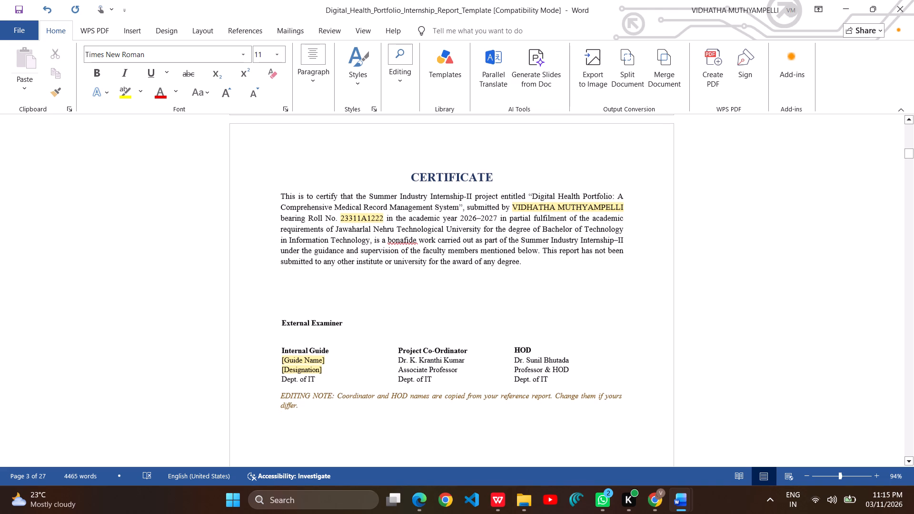
scroll(559, 318, down, 1)
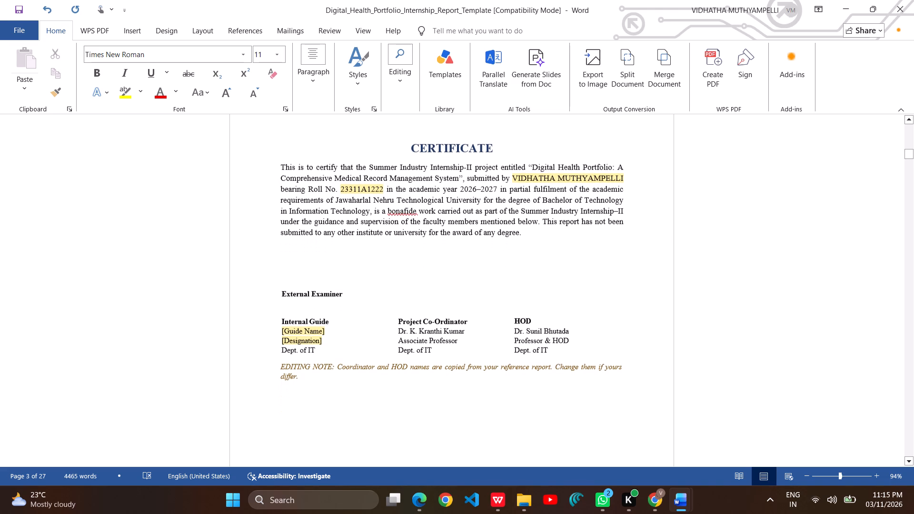
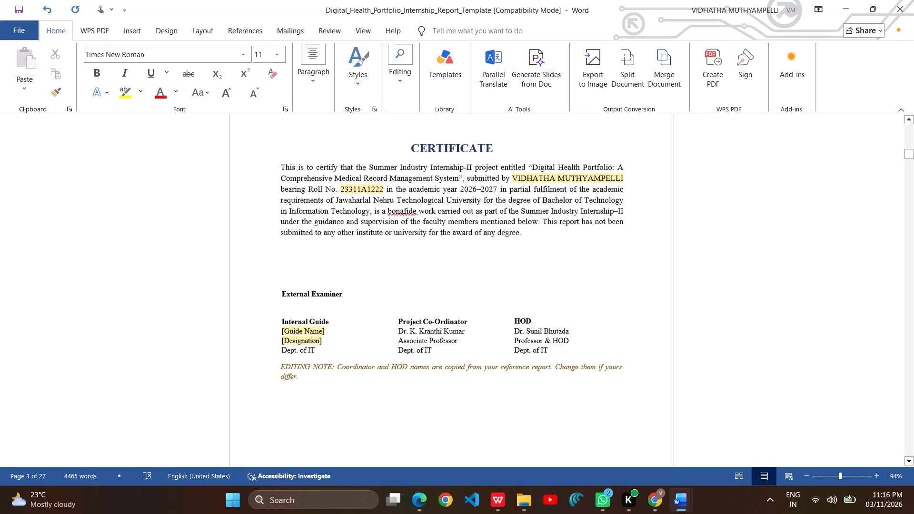
Replace the [Guide Name] placeholder under Internal Guide on the Certificate page with the guide's name, starting with "Mr." and an initial.
click(325, 330)
key(BackSpace)
key(BackSpace)
key(BackSpace)
key(BackSpace)
key(BackSpace)
key(BackSpace)
key(BackSpace)
key(BackSpace)
key(BackSpace)
key(BackSpace)
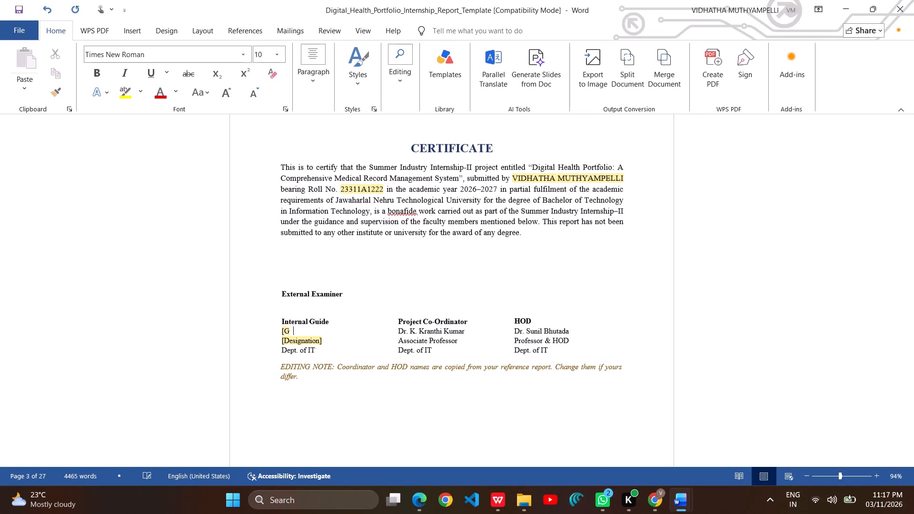
key(BackSpace)
key(BackSpace)
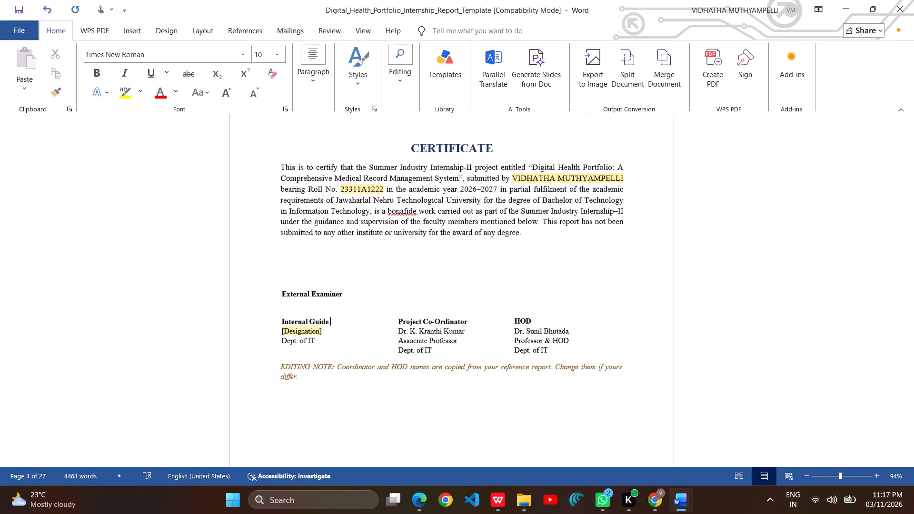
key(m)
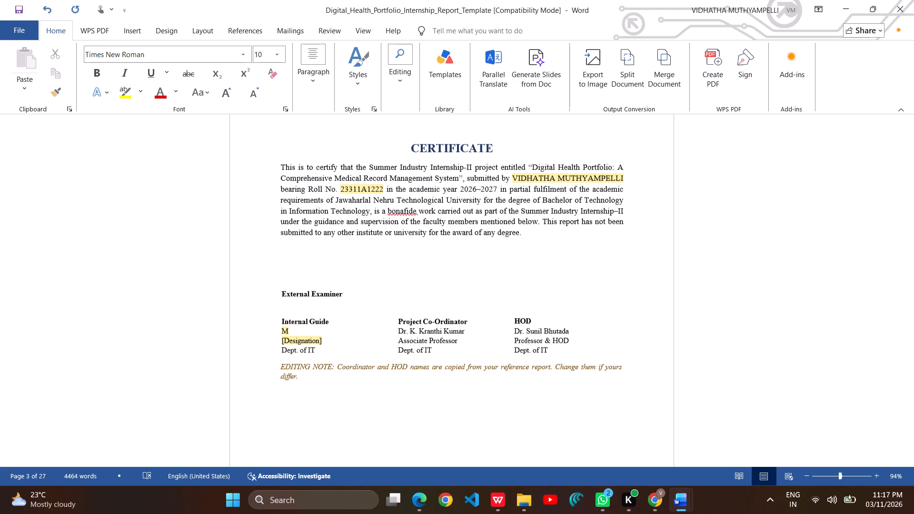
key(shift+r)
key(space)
key(BackSpace)
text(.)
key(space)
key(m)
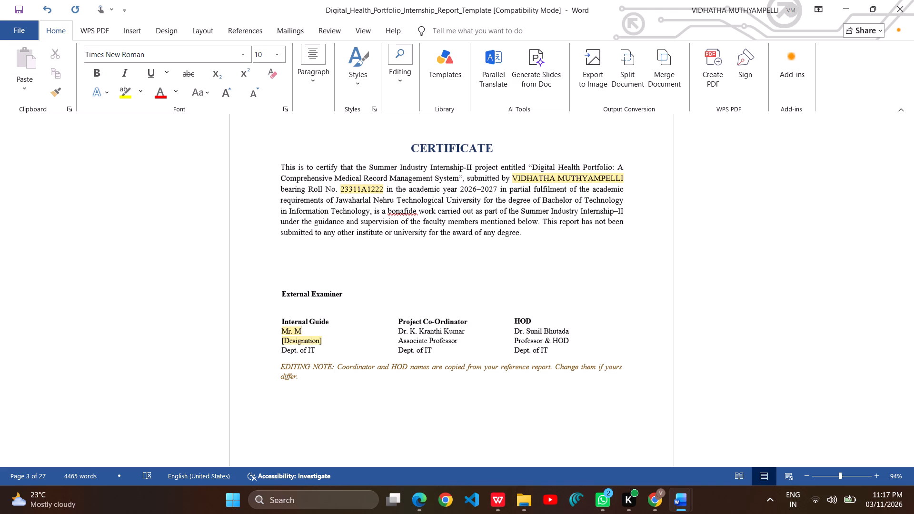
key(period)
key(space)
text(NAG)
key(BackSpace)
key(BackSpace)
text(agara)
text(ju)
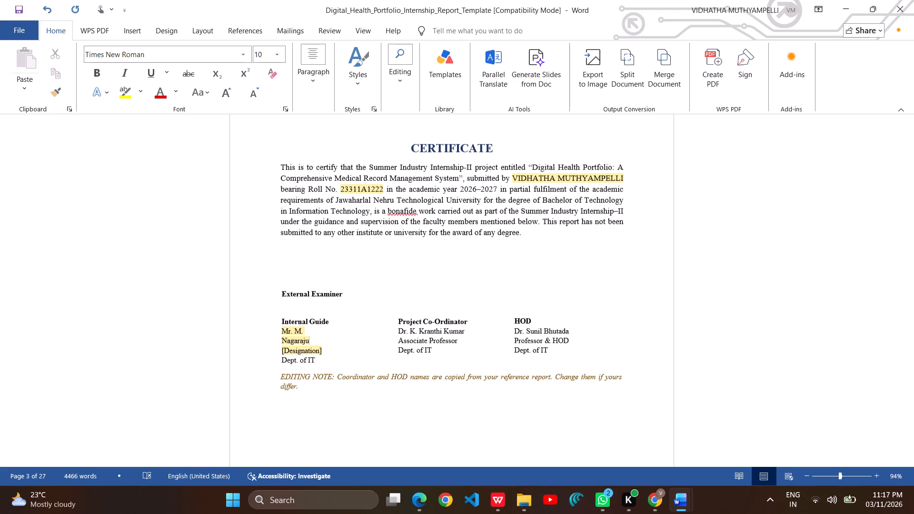
Shorten the internal guide's name by its last letter and replace the space after the initial with a period.
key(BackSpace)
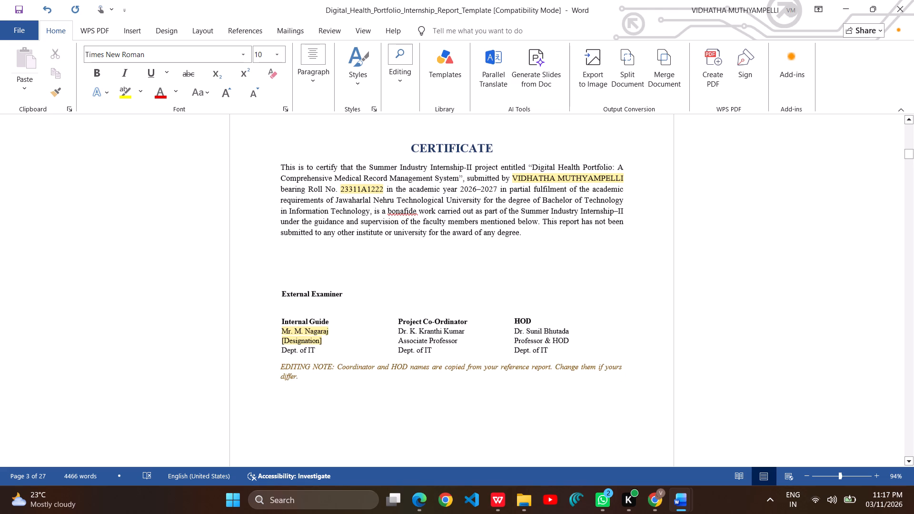
click(304, 332)
key(BackSpace)
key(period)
Restore the final "u" of the internal guide's name and put the [Designation] placeholder in a new paragraph below it.
click(295, 332)
click(330, 332)
key(BackSpace)
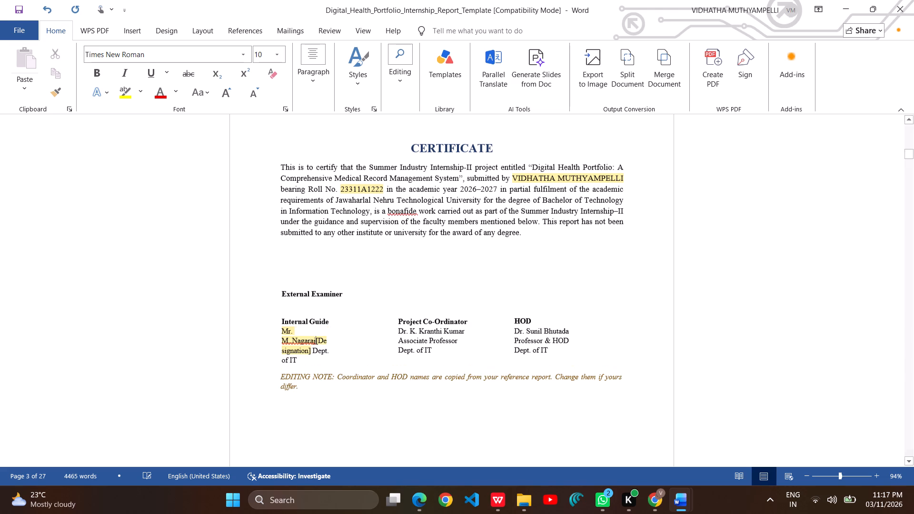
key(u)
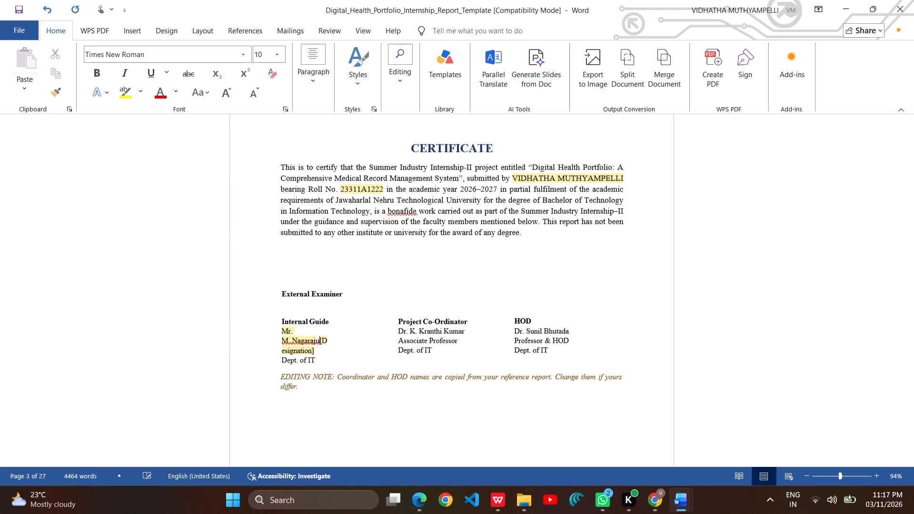
key(Return)
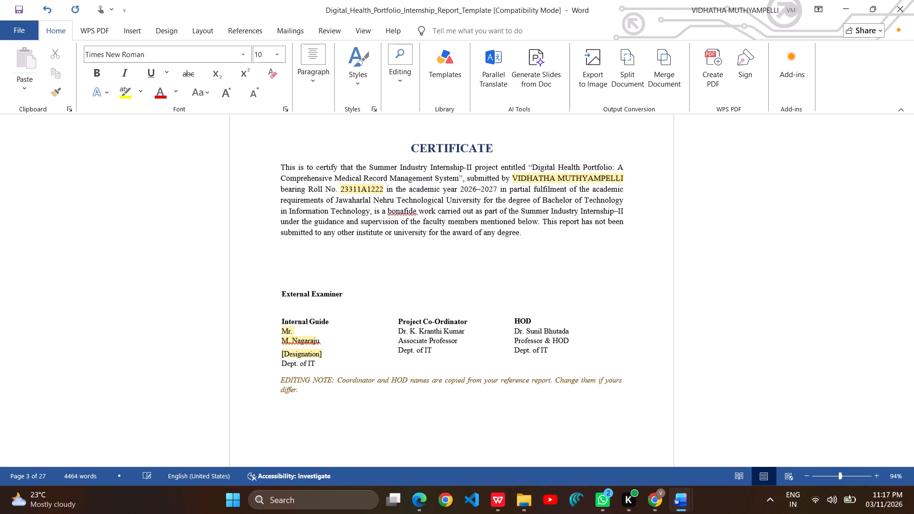
Fit the internal guide's name on one line by removing the space after "Mr." and the final "u".
click(282, 339)
key(BackSpace)
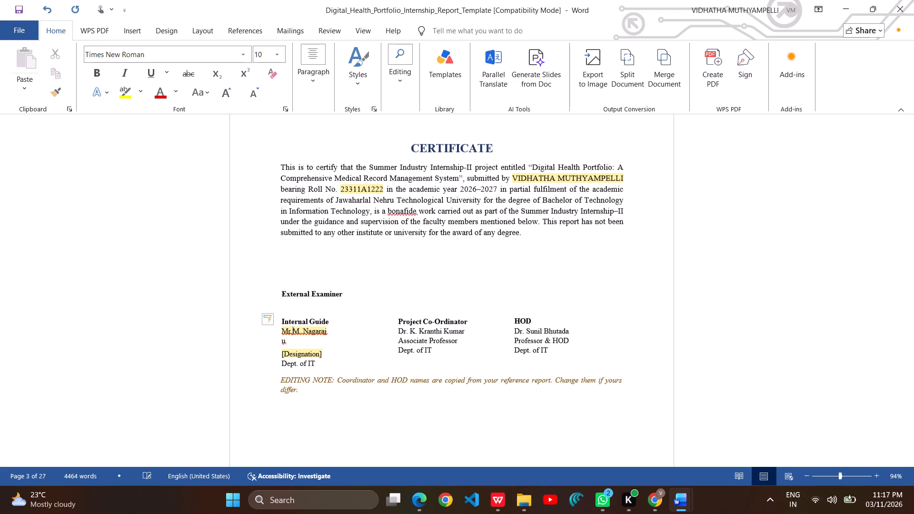
click(286, 343)
key(BackSpace)
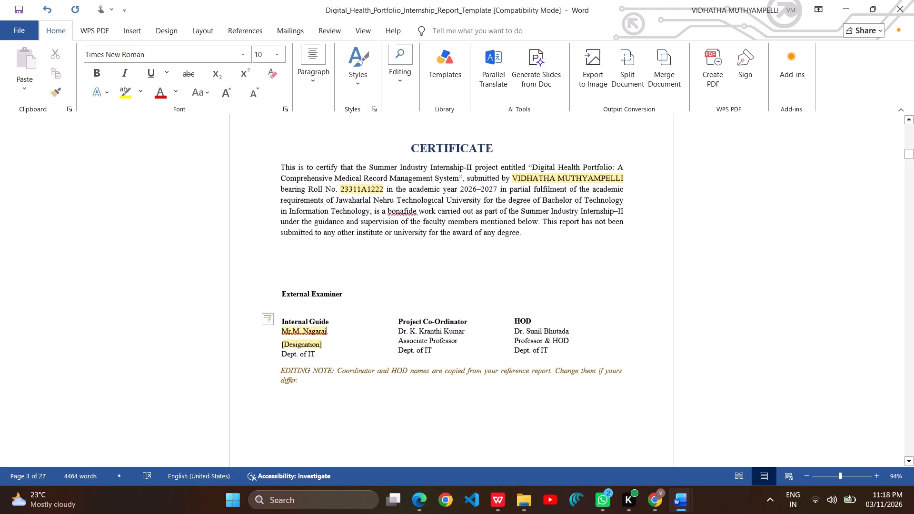
Examine the image placeholder box on the Internship Certificate page and the options available for it.
scroll(556, 390, down, 4)
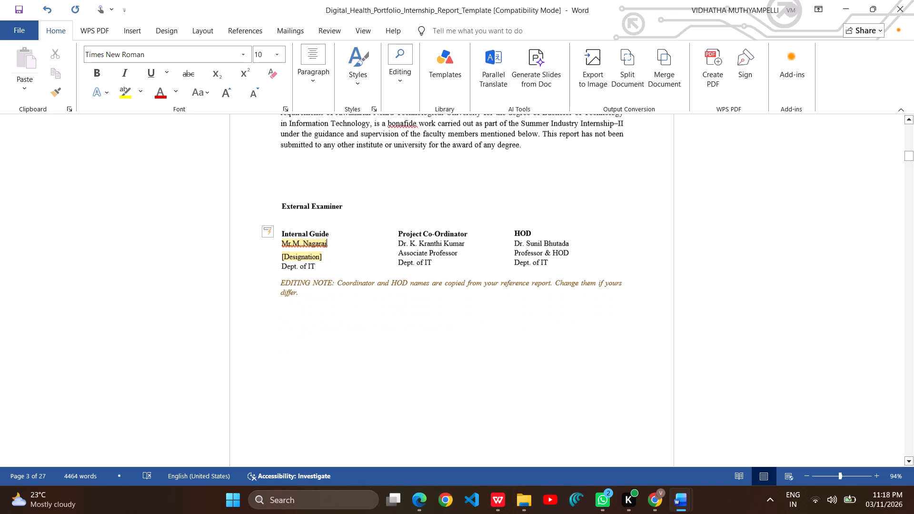
scroll(556, 390, down, 3)
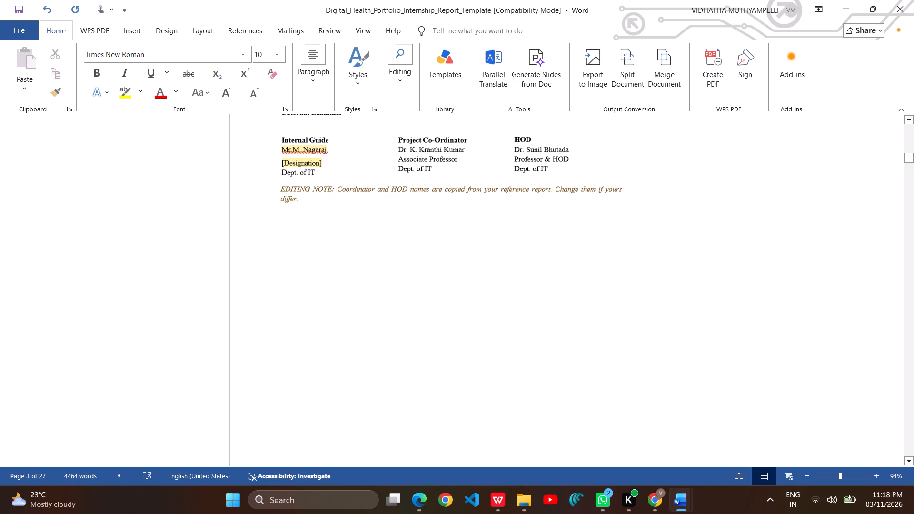
scroll(556, 390, down, 1)
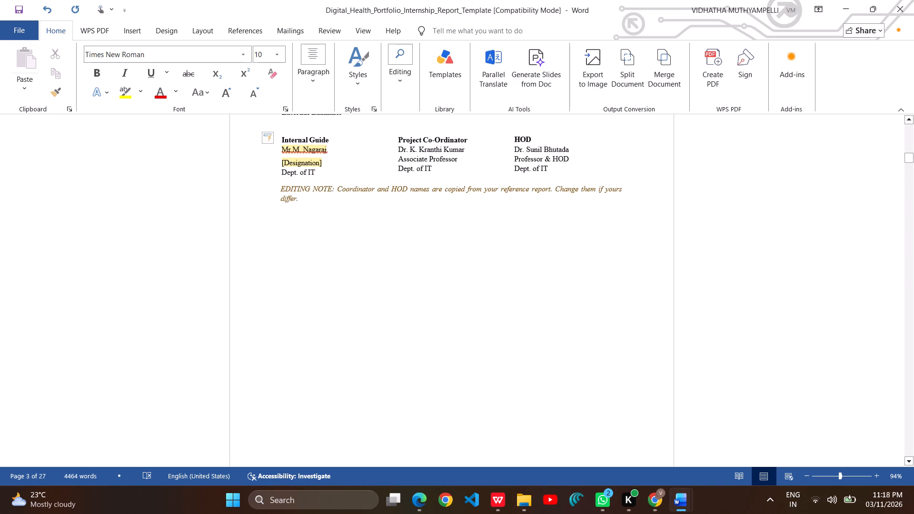
scroll(556, 390, down, 2)
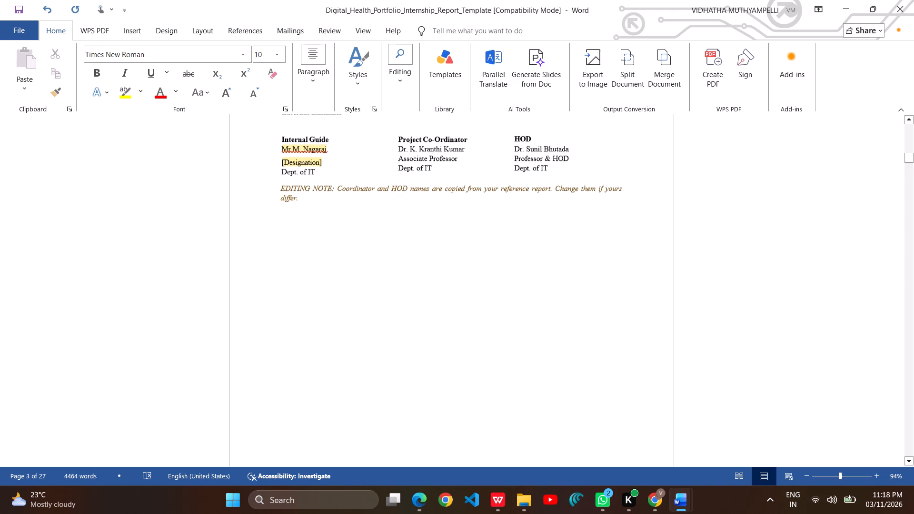
scroll(556, 390, down, 5)
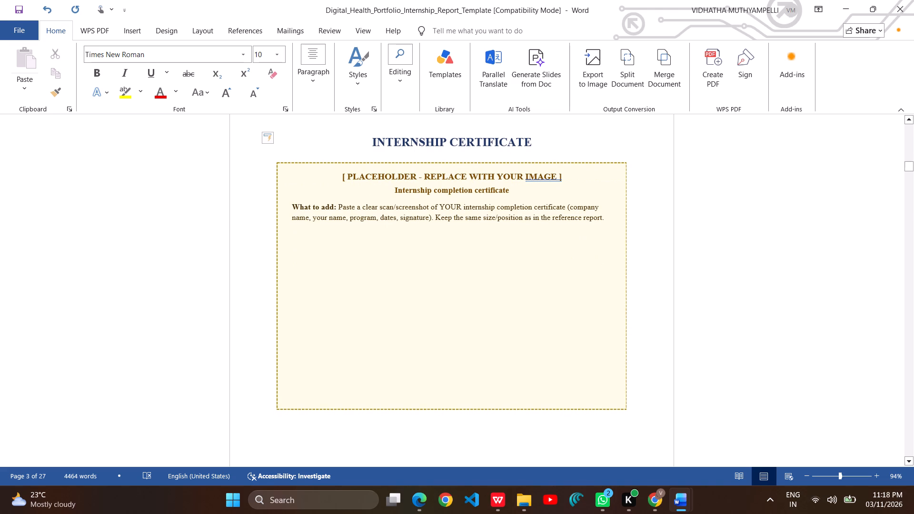
scroll(555, 366, down, 1)
click(502, 305)
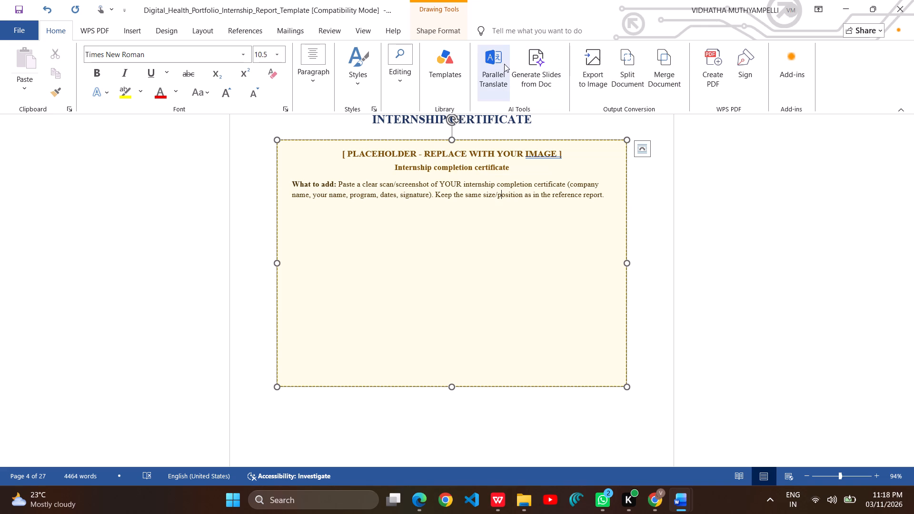
right_click(464, 259)
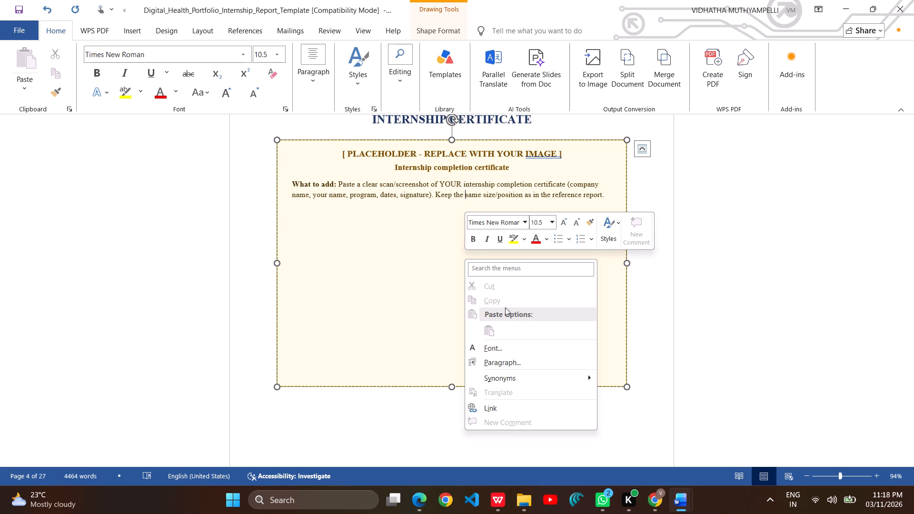
click(411, 249)
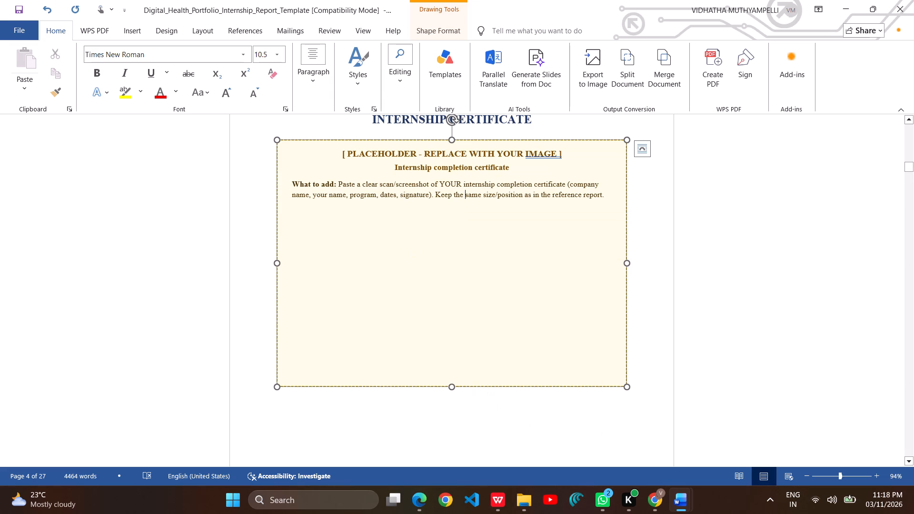
Replace the [YOUR FULL NAME] placeholder in the Declaration's opening sentence with the student's full name, without the square brackets.
scroll(411, 249, down, 5)
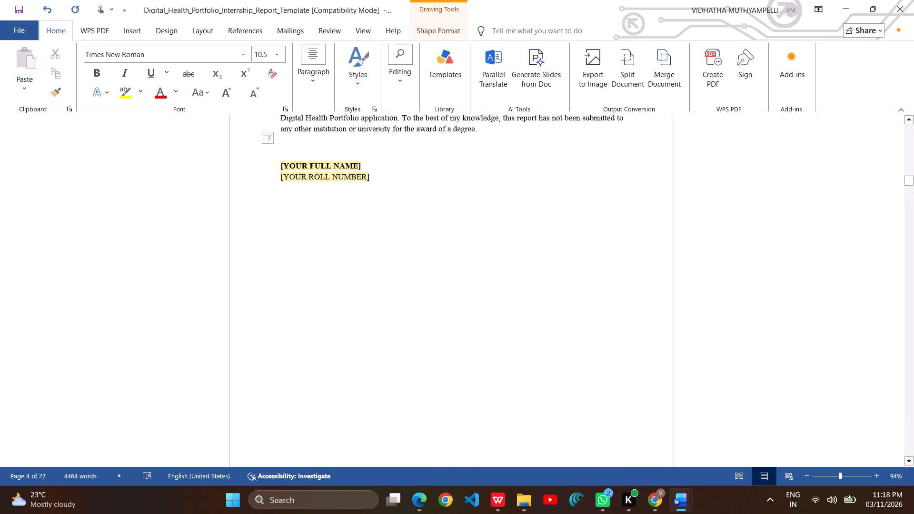
scroll(411, 249, up, 4)
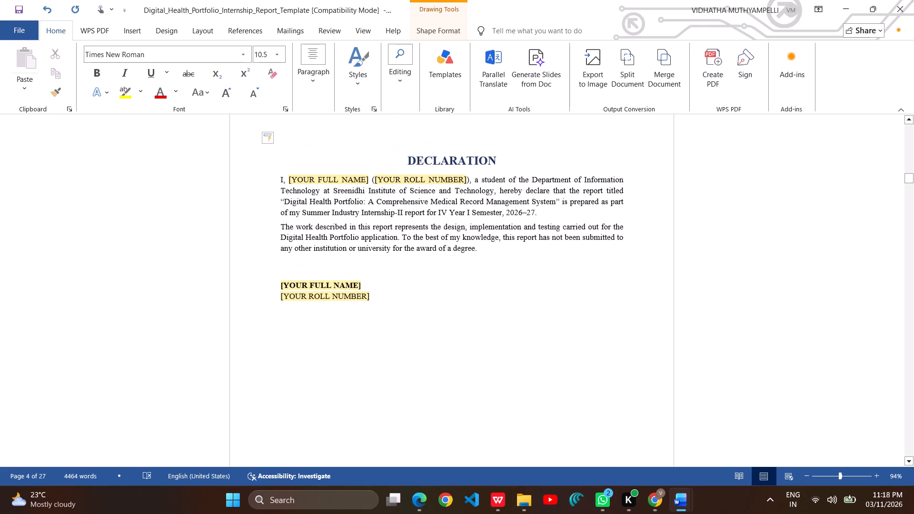
click(368, 180)
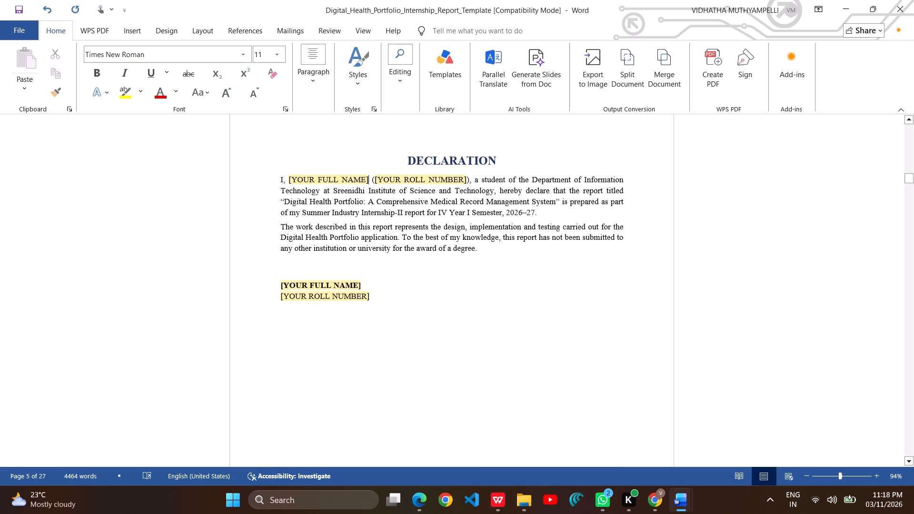
key(BackSpace)
key(BackSpace)
key(BackSpace)
key(BackSpace)
key(BackSpace)
key(BackSpace)
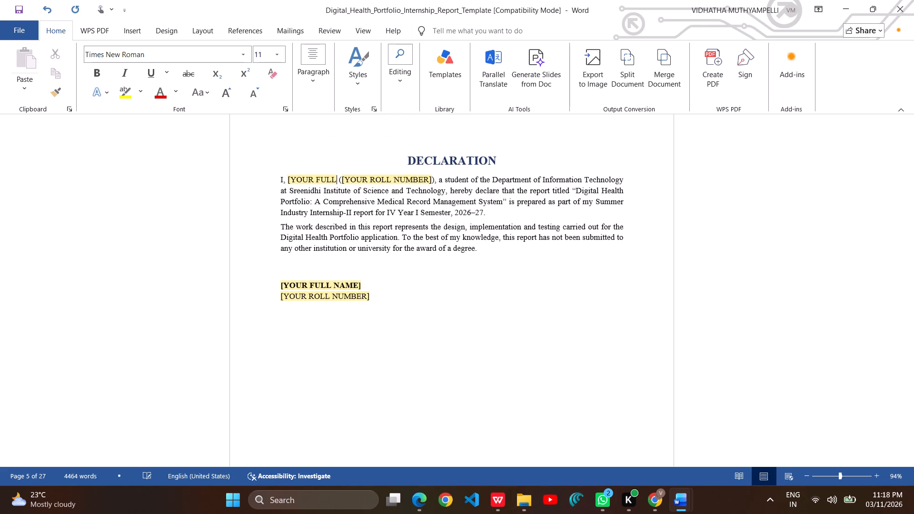
key(BackSpace)
key(BackSpace)
key(BackSpace)
key(BackSpace)
key(BackSpace)
key(BackSpace)
key(BackSpace)
key(BackSpace)
key(BackSpace)
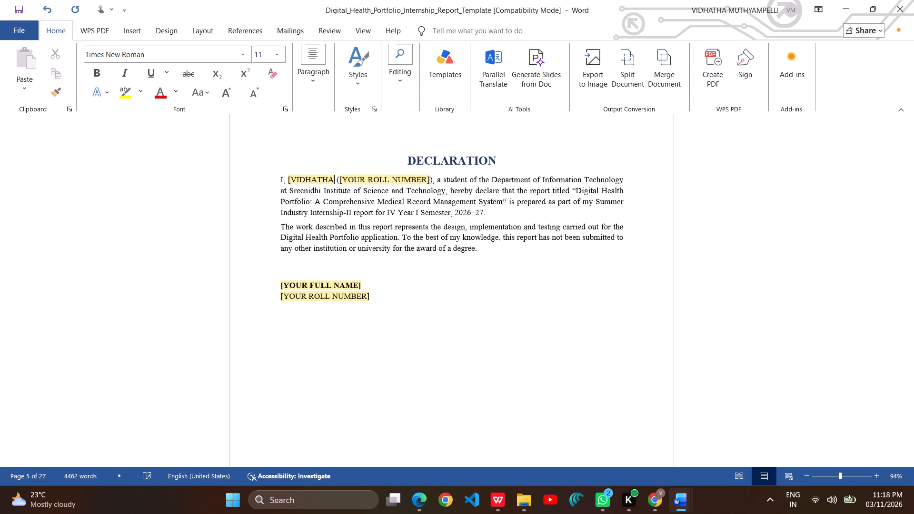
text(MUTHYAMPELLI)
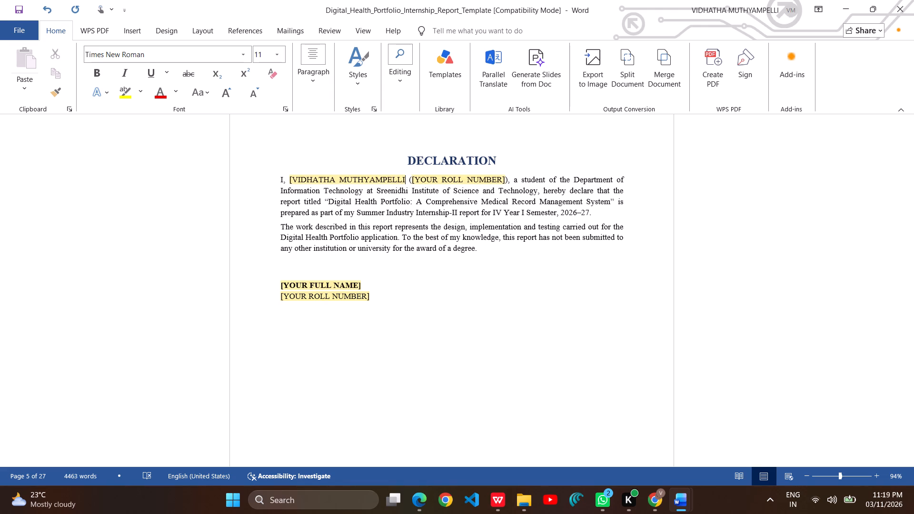
click(293, 179)
key(BackSpace)
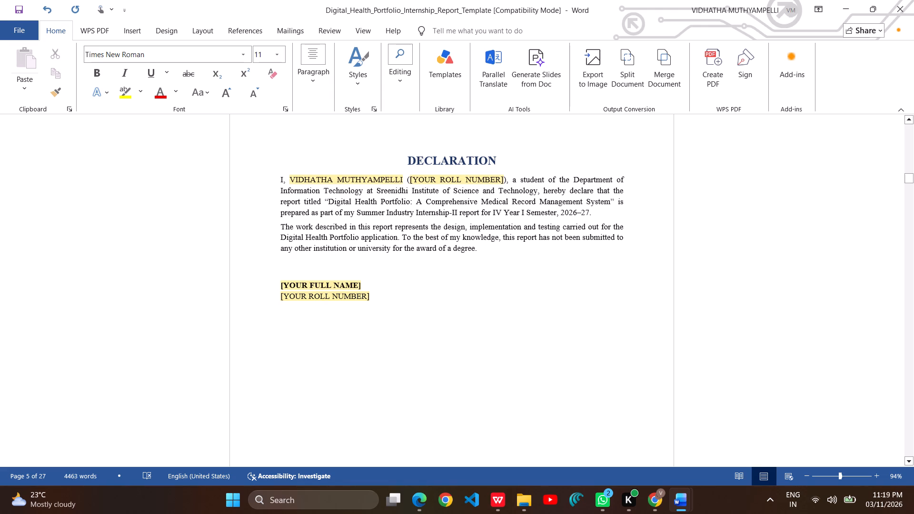
Replace the roll number placeholder in the Declaration's opening sentence with the student's roll number, deleting the closing square bracket but keeping the opening one.
click(502, 179)
key(Right)
key(BackSpace)
key(BackSpace)
key(BackSpace)
key(BackSpace)
key(BackSpace)
key(BackSpace)
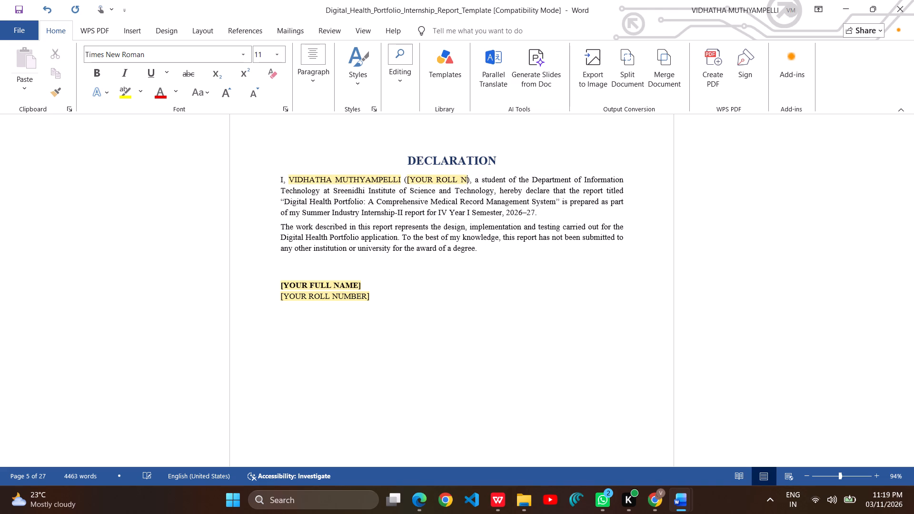
key(BackSpace)
key(BackSpace)
key(BackSpace)
key(BackSpace)
key(BackSpace)
key(BackSpace)
key(BackSpace)
key(BackSpace)
key(BackSpace)
key(BackSpace)
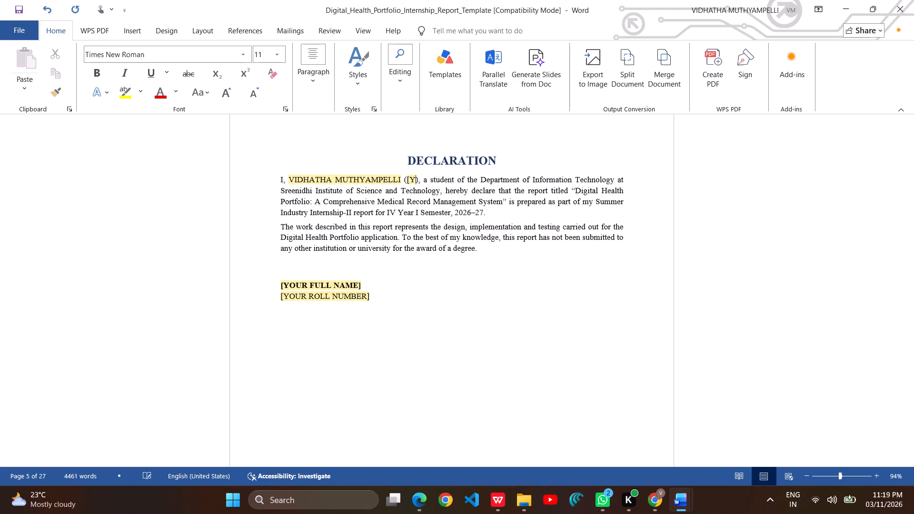
key(BackSpace)
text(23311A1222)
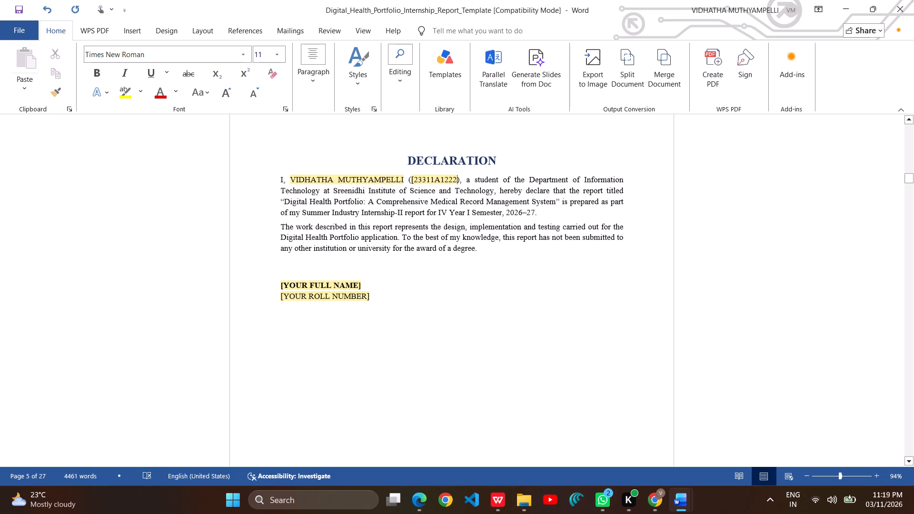
Copy the student's name from the Declaration's opening sentence over the [YOUR FULL NAME] signature placeholder and remove its square brackets.
drag(290, 180, 388, 175)
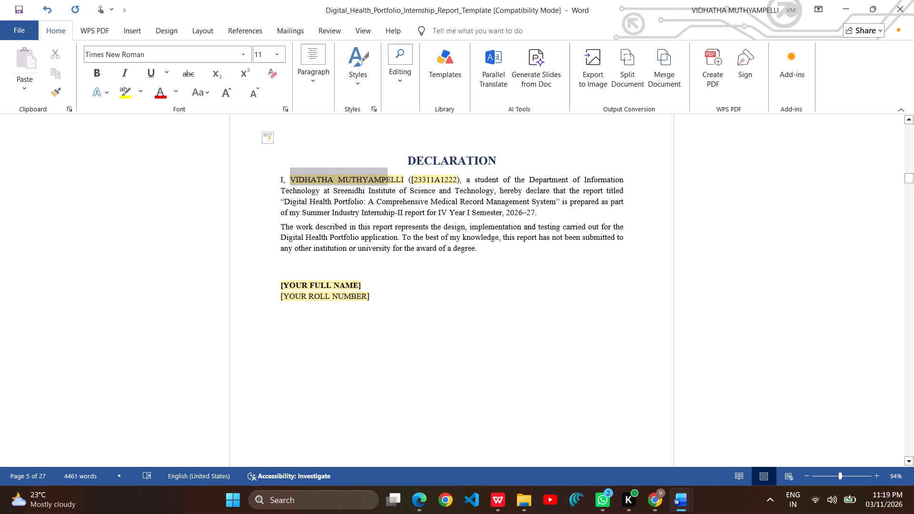
drag(388, 175, 403, 178)
key(ctrl+c)
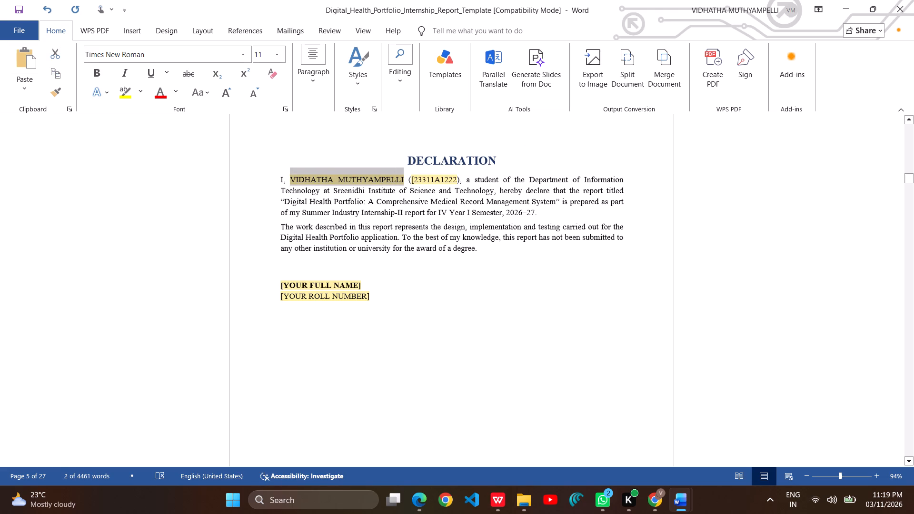
click(378, 291)
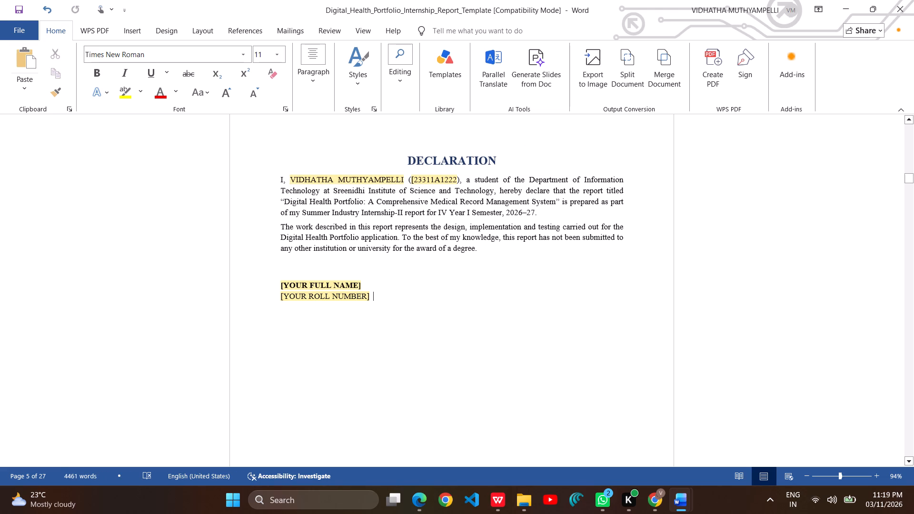
drag(358, 285, 296, 284)
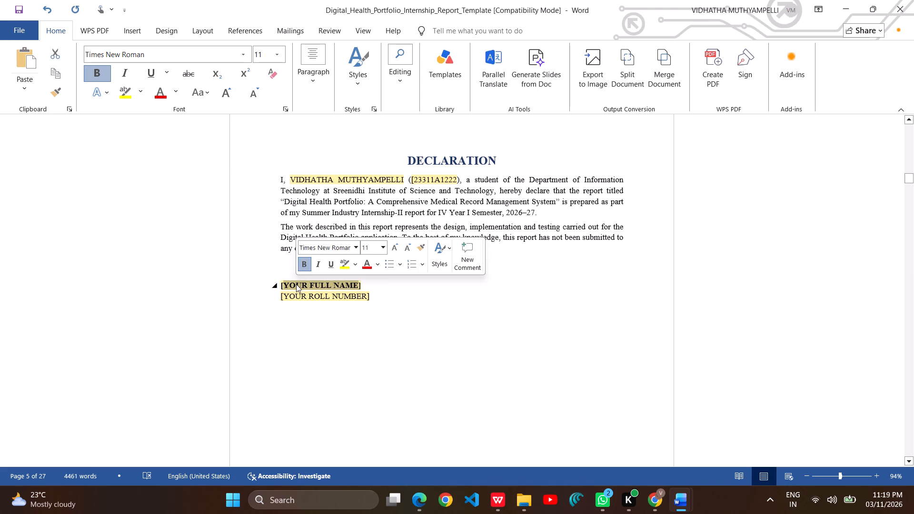
key(ctrl+v)
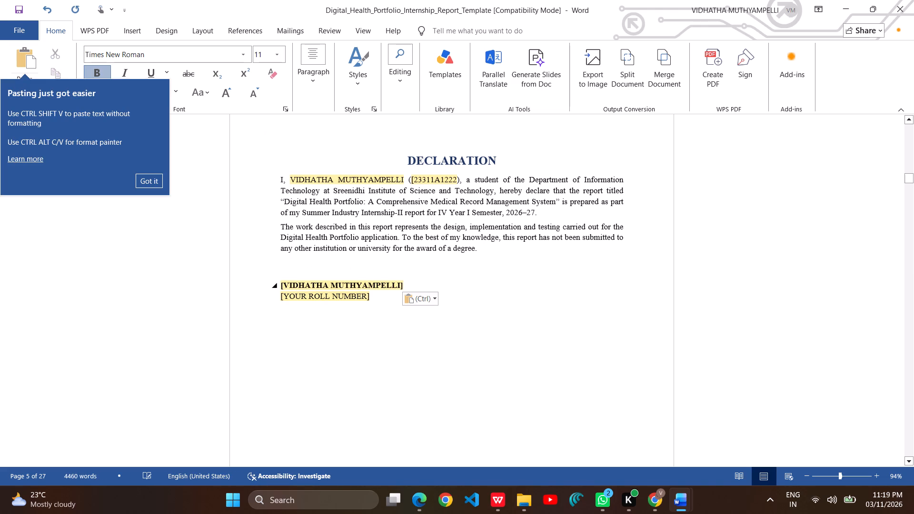
click(284, 287)
key(BackSpace)
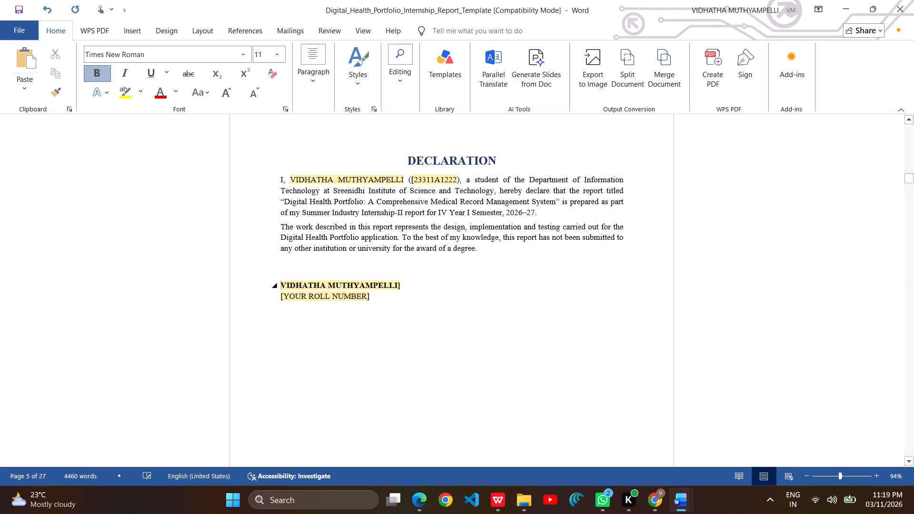
click(410, 284)
key(BackSpace)
Replace the [YOUR ROLL NUMBER] placeholder under the Declaration's signature name with the student's roll number, without the square brackets.
drag(366, 298, 298, 299)
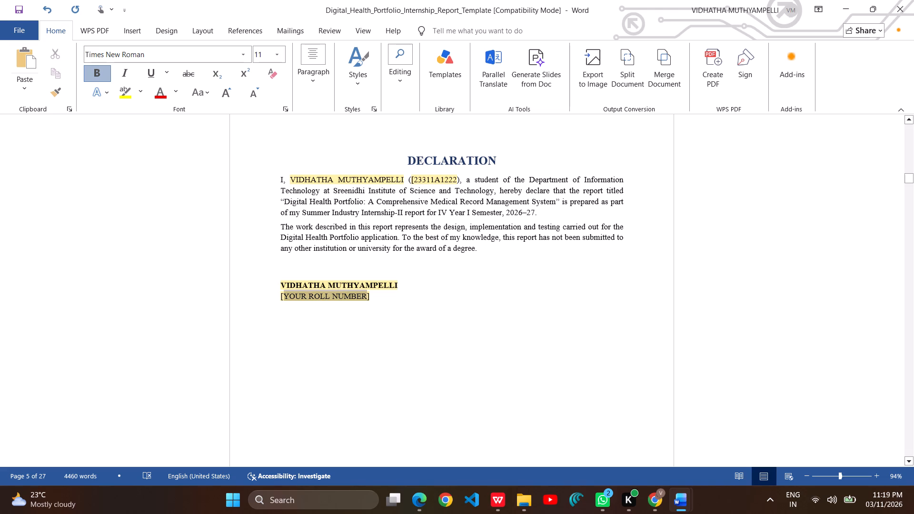
drag(298, 299, 296, 299)
key(BackSpace)
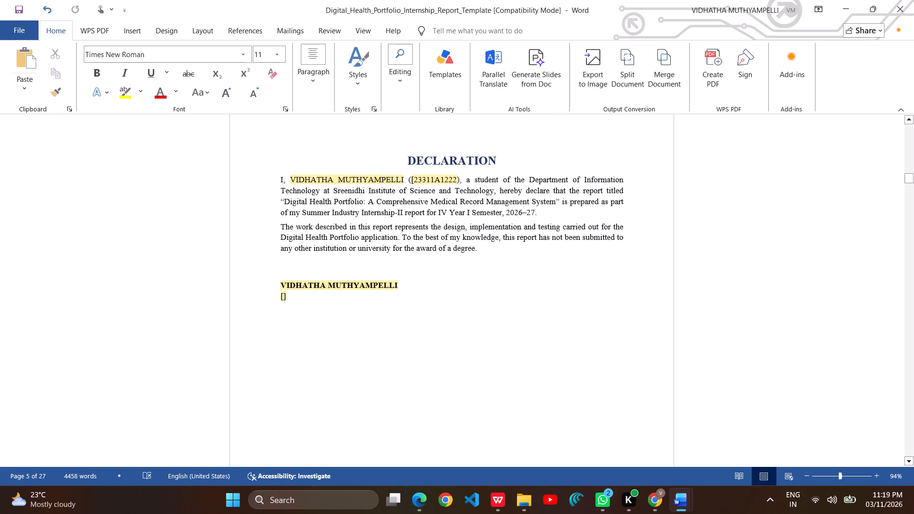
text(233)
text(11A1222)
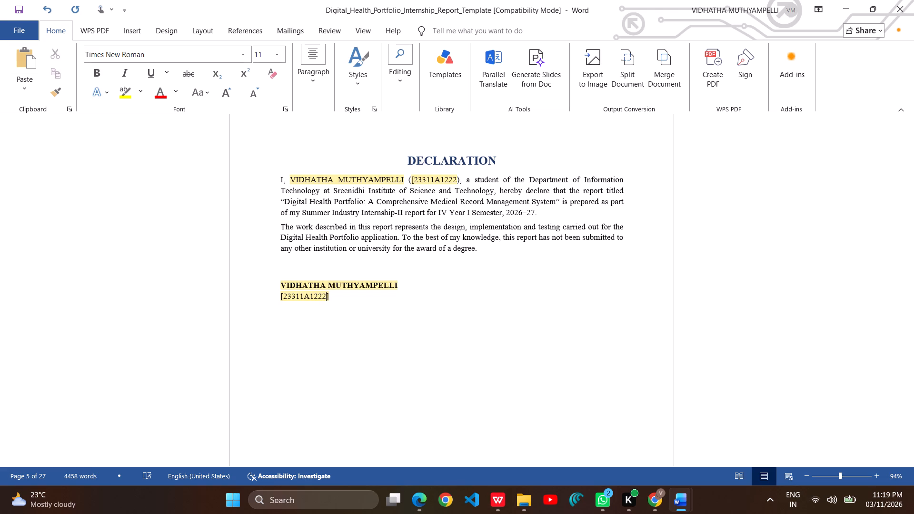
click(335, 298)
key(BackSpace)
key(BackSpace)
key(Left)
key(Left)
key(Left)
key(Left)
key(Left)
key(Left)
key(Left)
key(Left)
key(Left)
key(Left)
key(Left)
key(Right)
key(BackSpace)
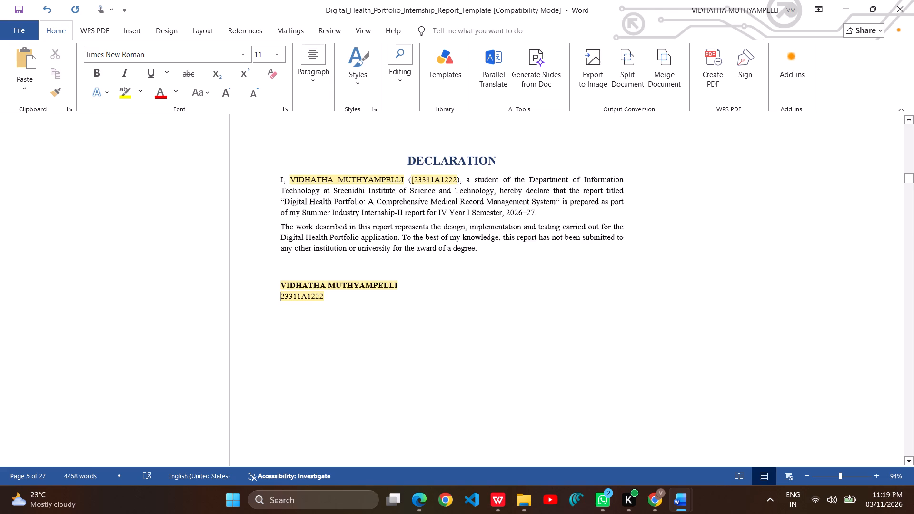
Replace the [Internal Guide Name] placeholder in the Acknowledgement with the internal guide's name, prefixed with Mr and without square brackets.
scroll(410, 315, down, 1)
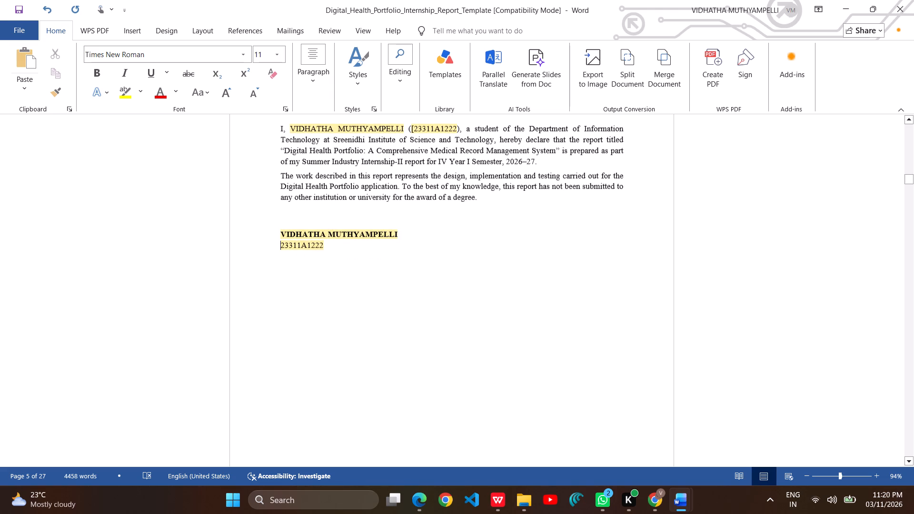
scroll(387, 296, down, 6)
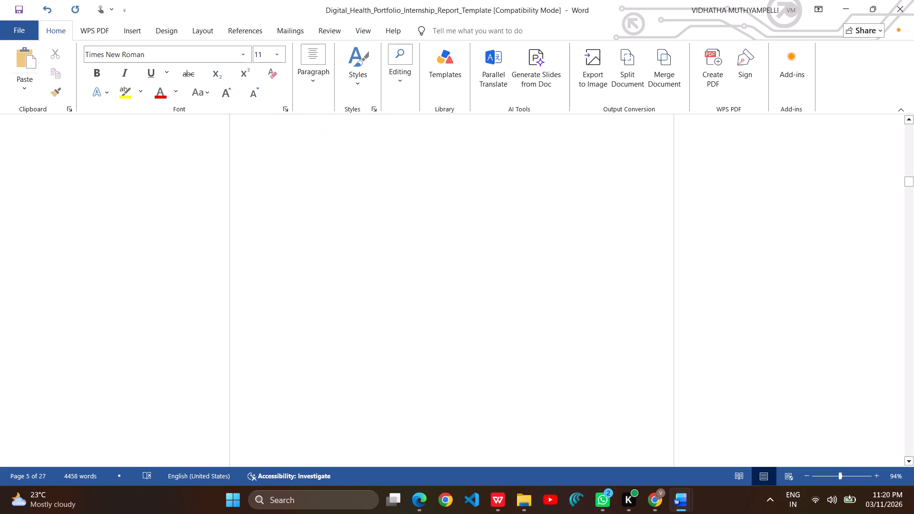
scroll(387, 296, down, 5)
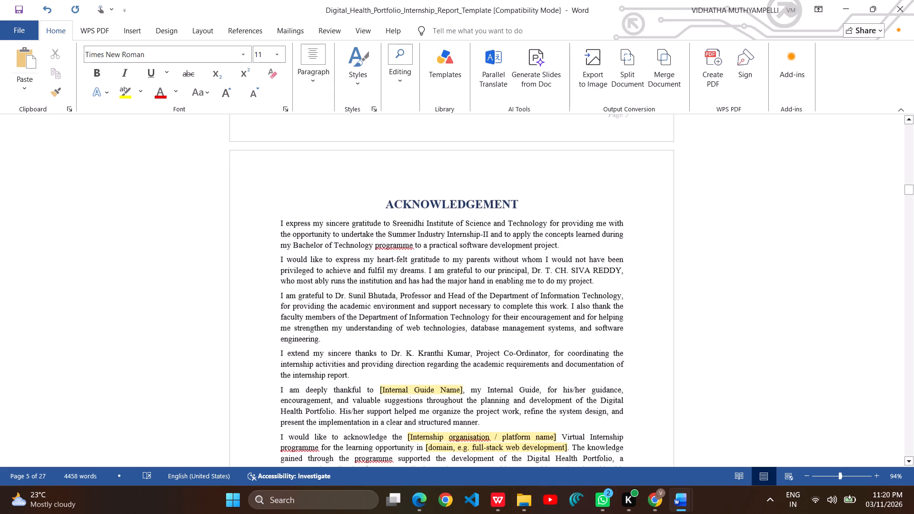
click(462, 391)
key(BackSpace)
key(BackSpace)
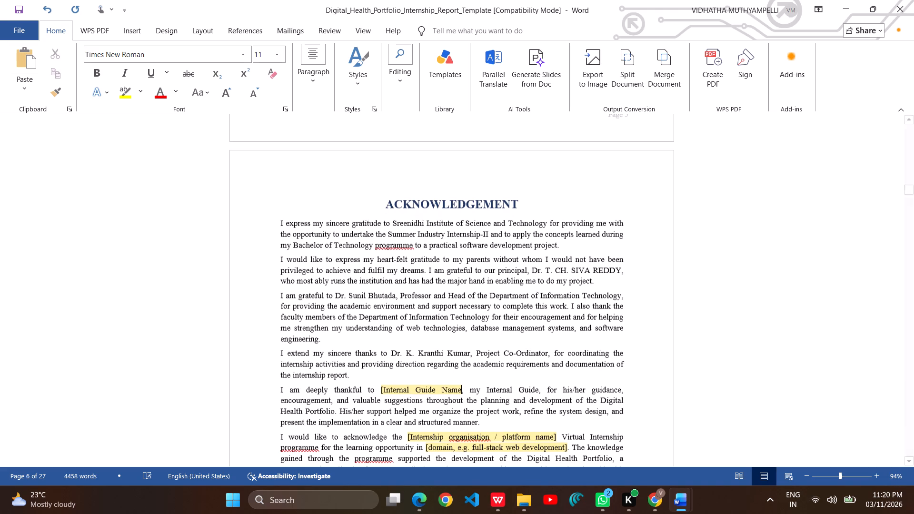
key(BackSpace)
key(BackSpace)
key(BackSpace)
key(BackSpace)
key(BackSpace)
key(BackSpace)
key(BackSpace)
key(BackSpace)
key(BackSpace)
key(BackSpace)
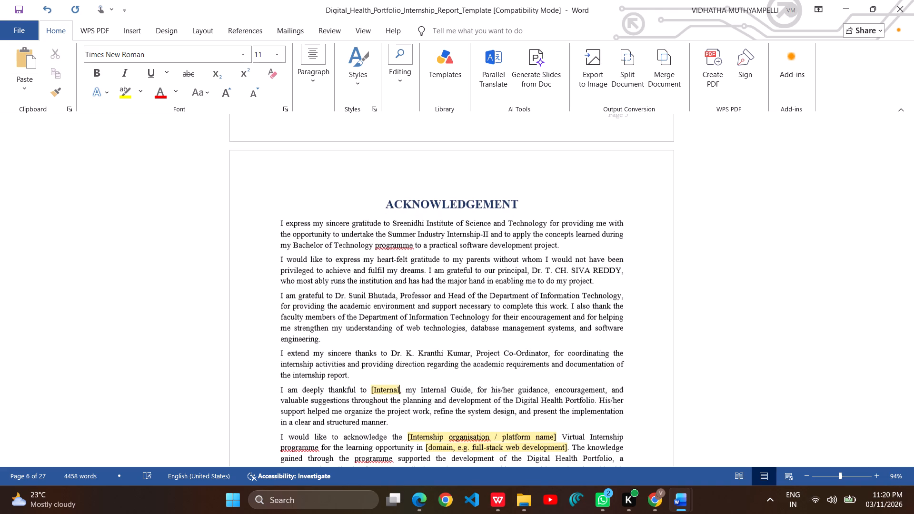
key(BackSpace)
key(BackSpace)
key(BackSpace)
key(BackSpace)
key(BackSpace)
key(BackSpace)
key(BackSpace)
key(BackSpace)
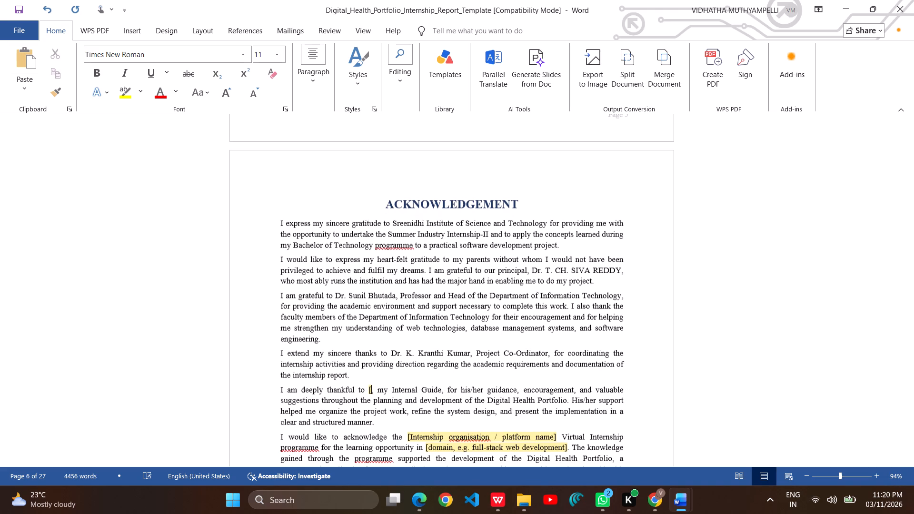
key(BackSpace)
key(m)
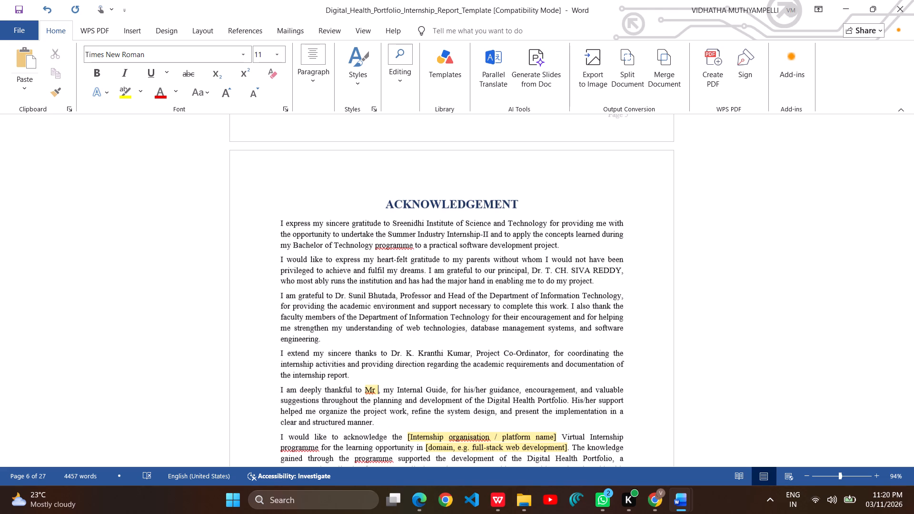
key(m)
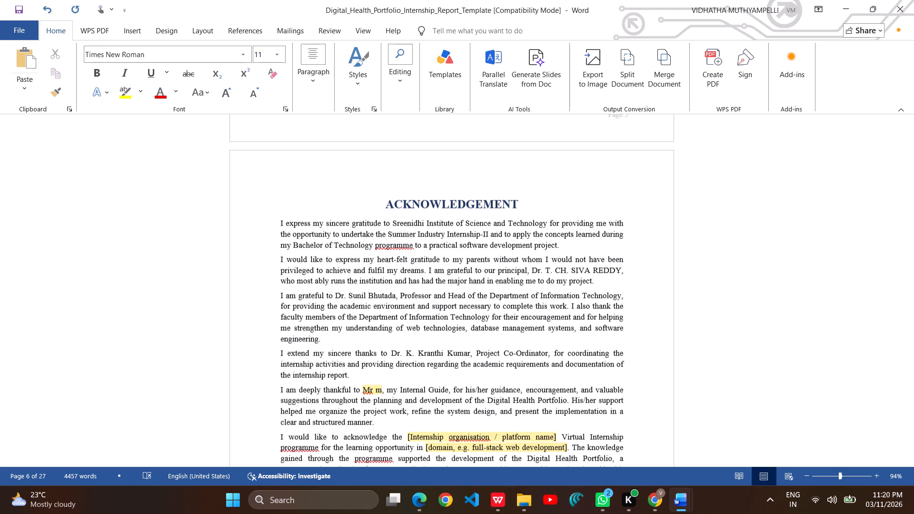
key(BackSpace)
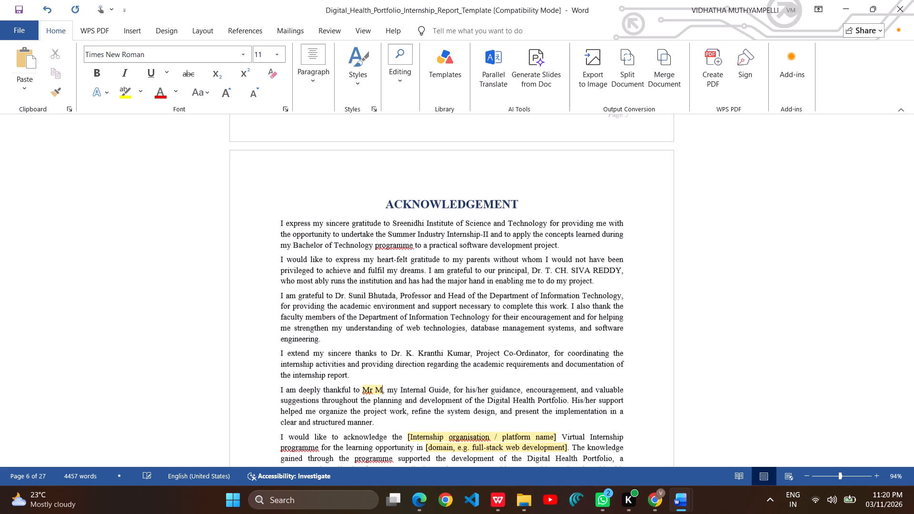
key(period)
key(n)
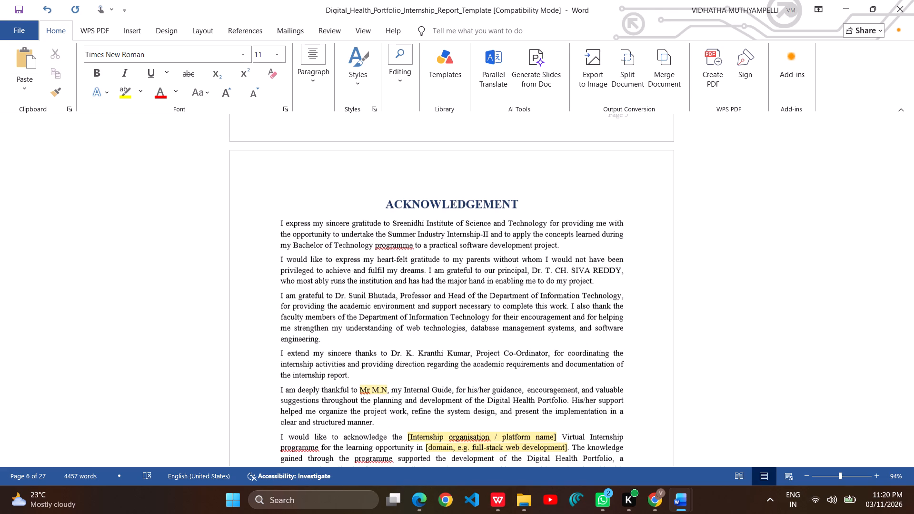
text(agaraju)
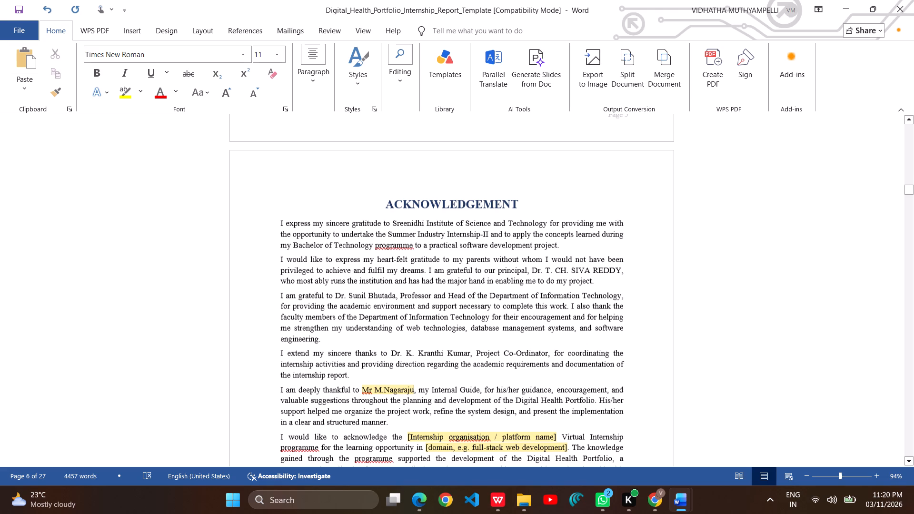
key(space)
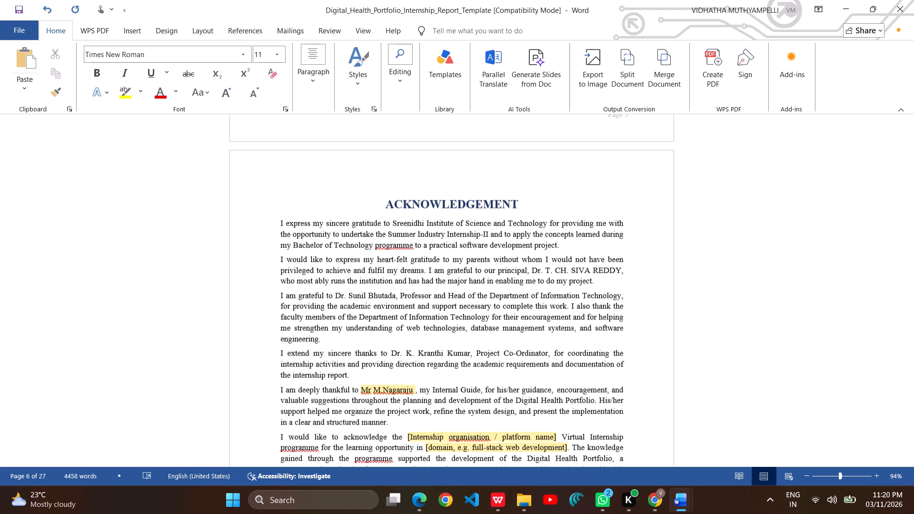
Look back through the Acknowledgement, title page, Certificate and Internship Certificate pages to check which placeholders still need filling.
scroll(575, 356, down, 2)
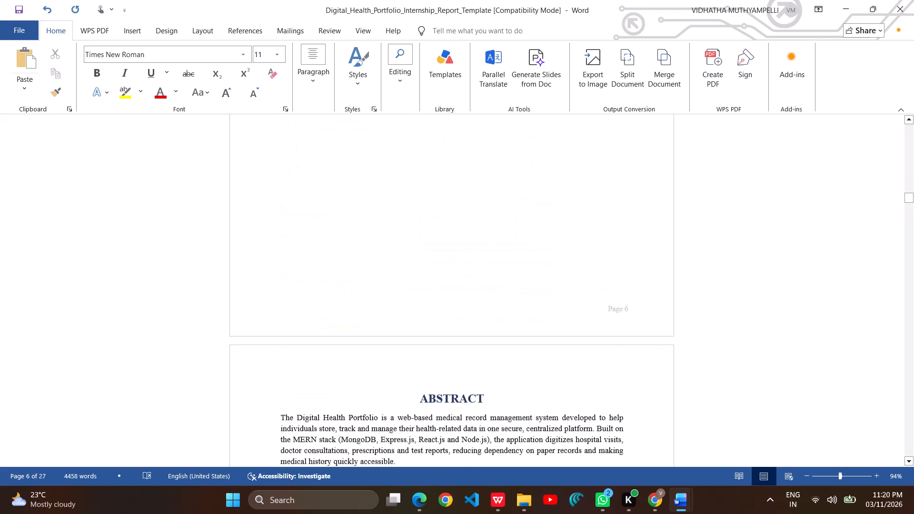
scroll(575, 356, up, 4)
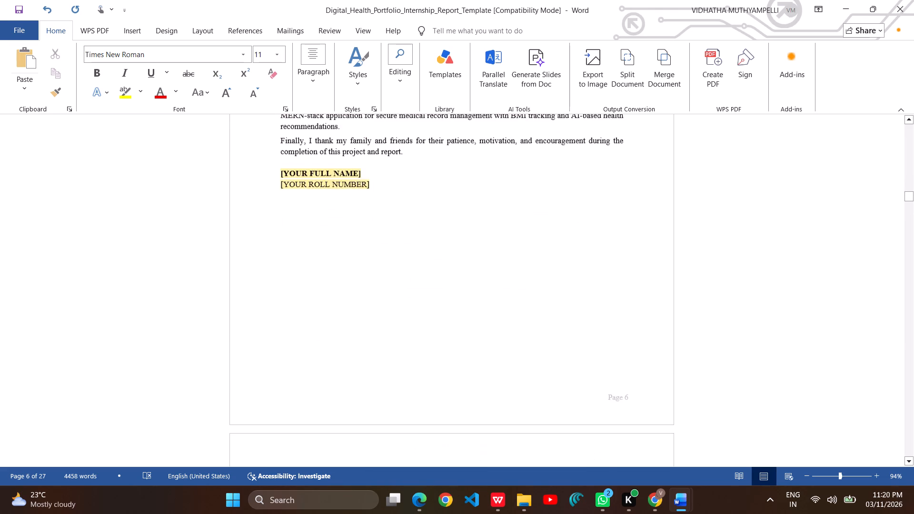
scroll(575, 356, up, 4)
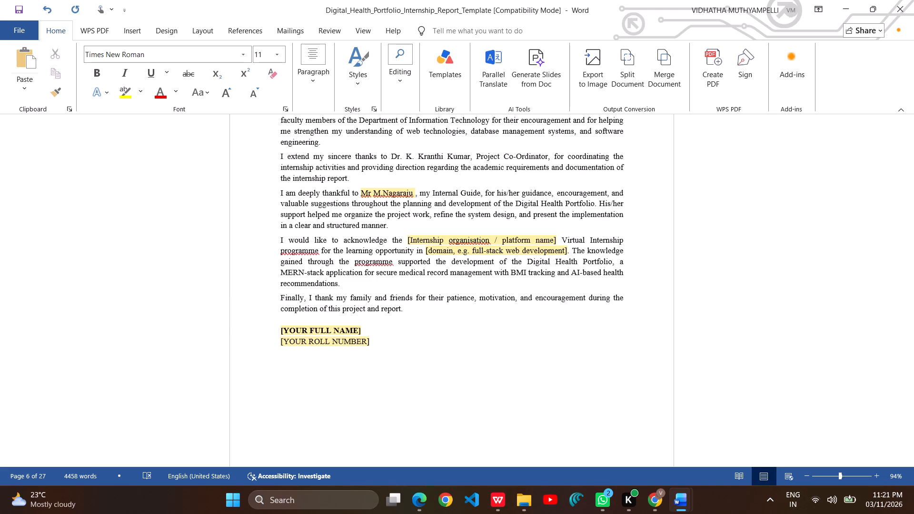
scroll(575, 356, up, 7)
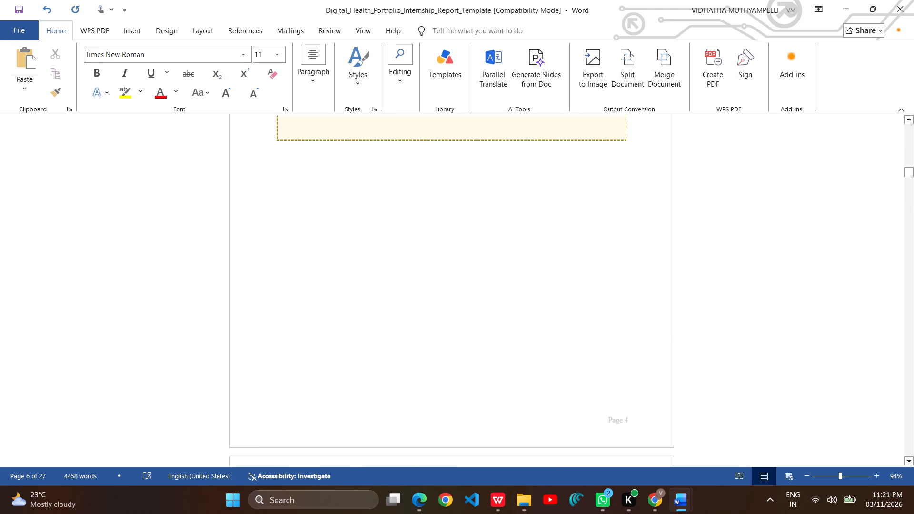
scroll(575, 356, up, 6)
scroll(575, 356, down, 10)
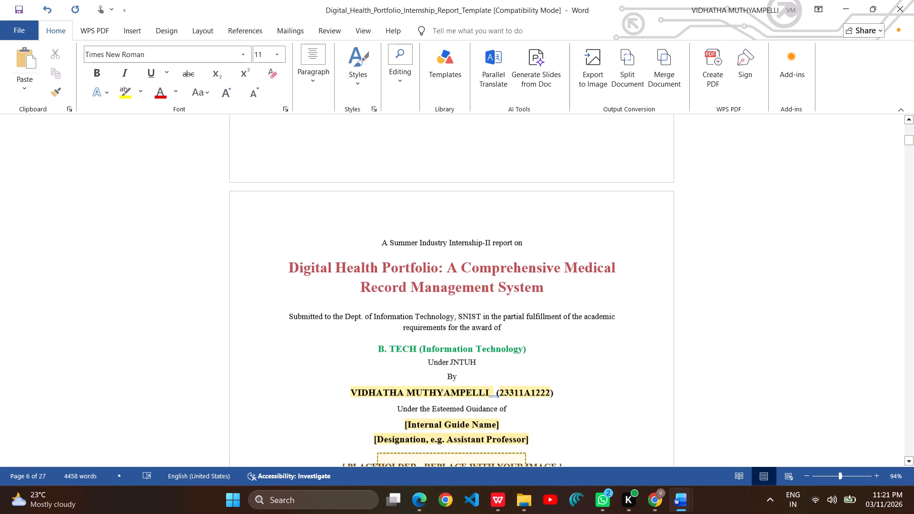
scroll(575, 356, down, 7)
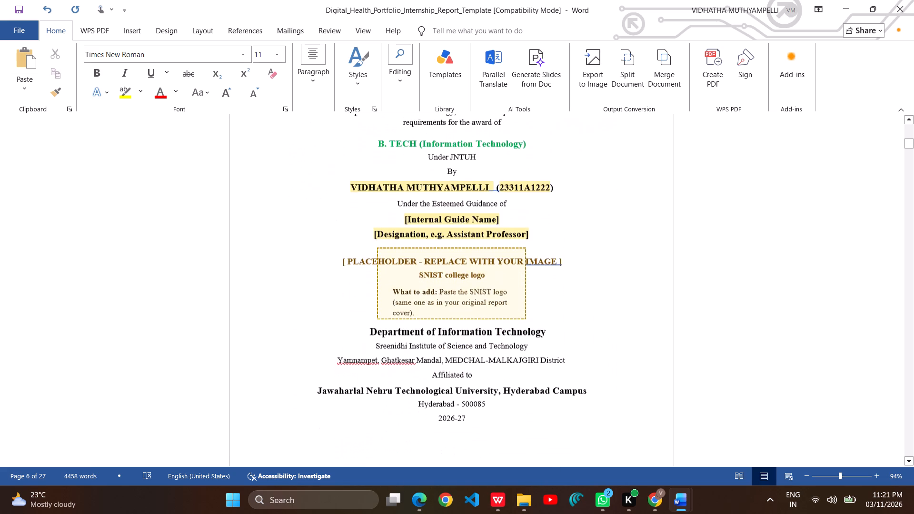
scroll(575, 356, down, 5)
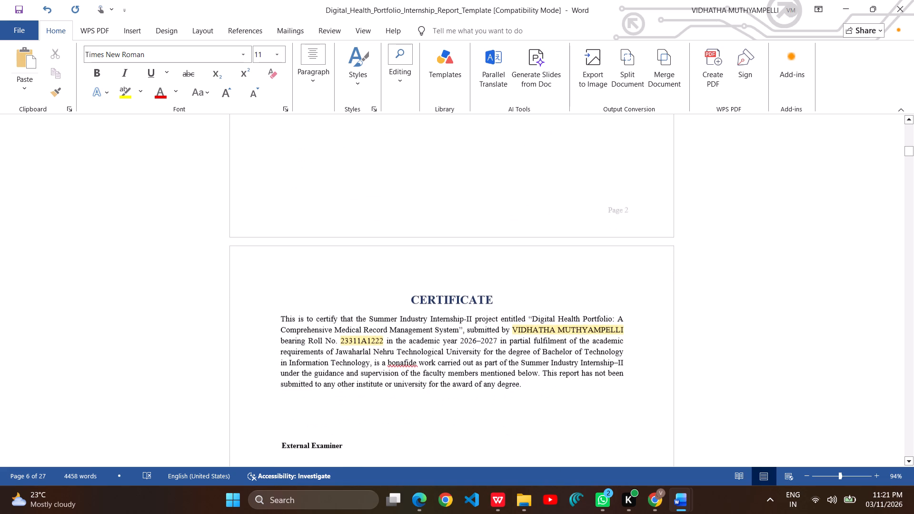
scroll(575, 356, down, 7)
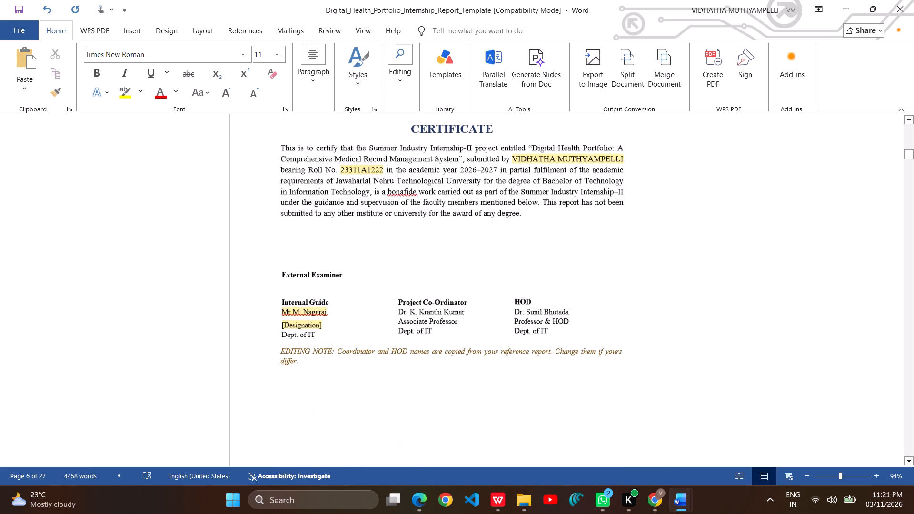
scroll(575, 356, down, 6)
scroll(575, 356, up, 1)
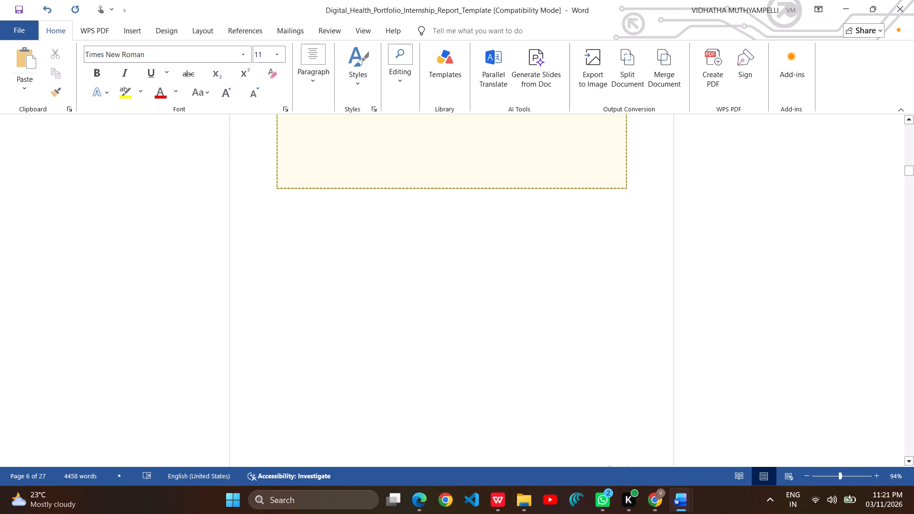
scroll(575, 356, up, 4)
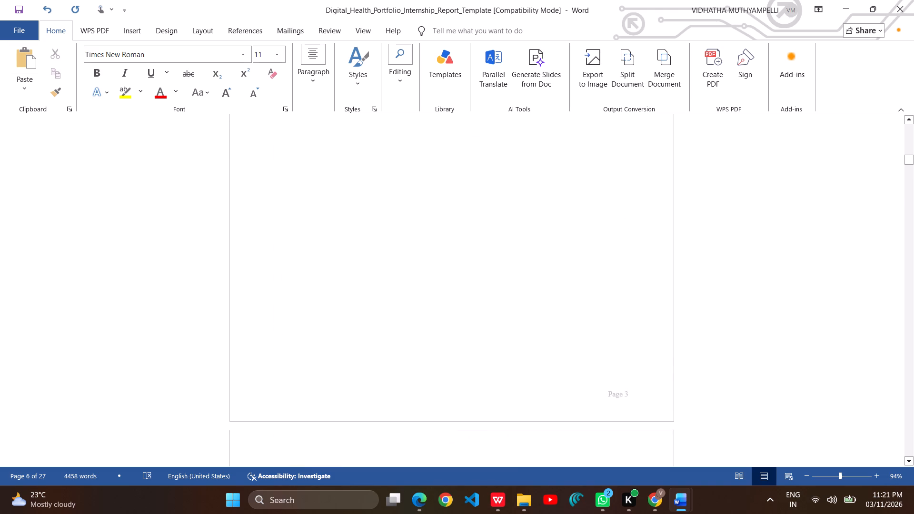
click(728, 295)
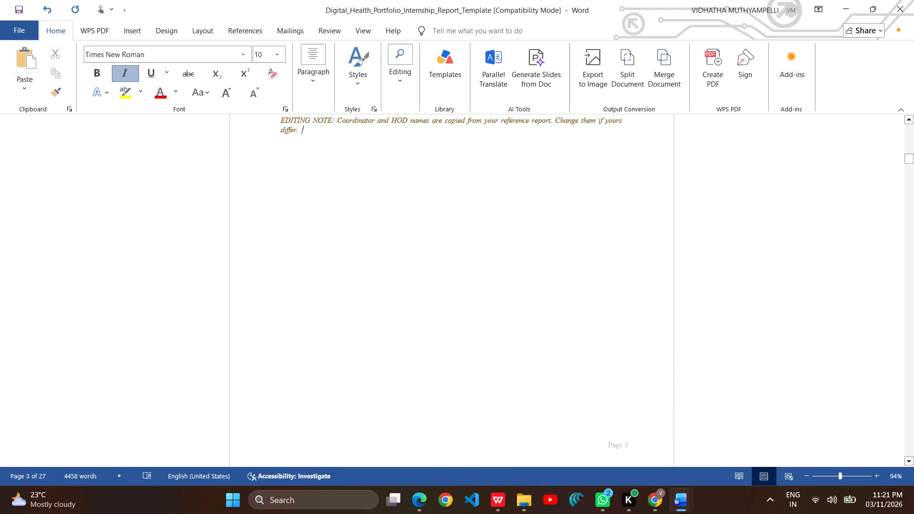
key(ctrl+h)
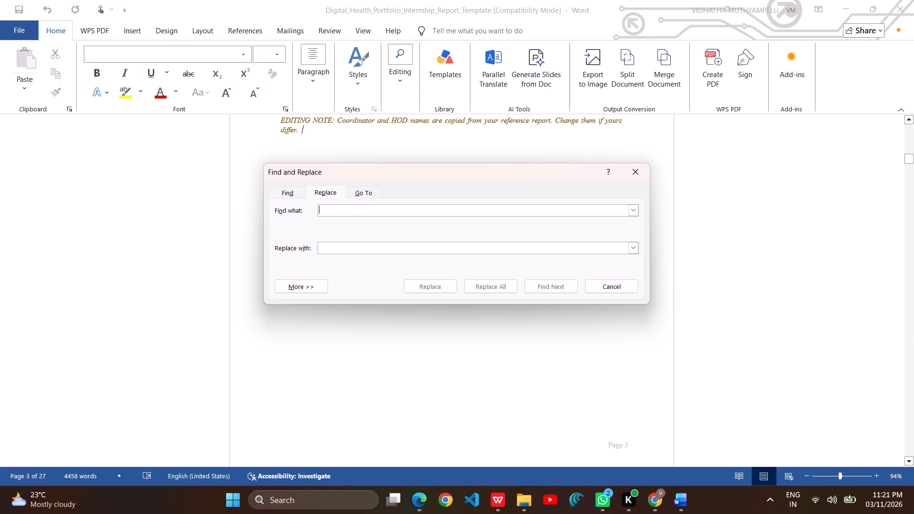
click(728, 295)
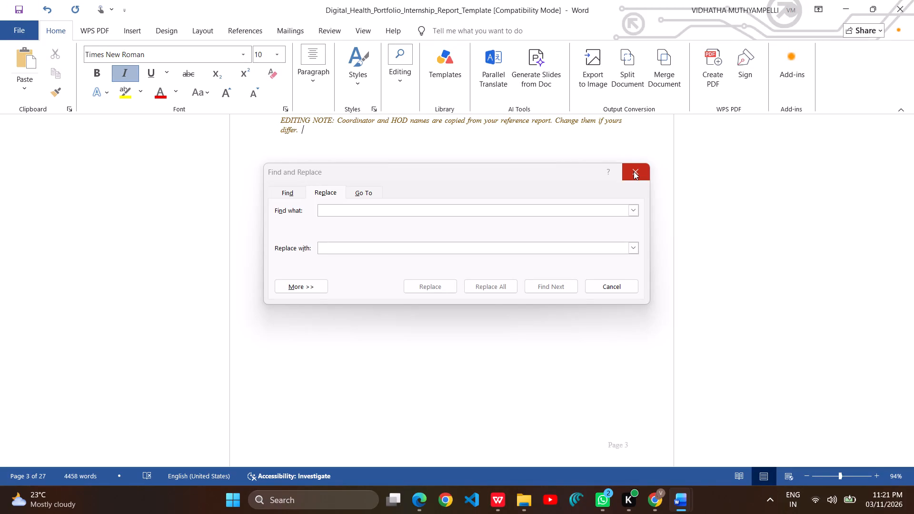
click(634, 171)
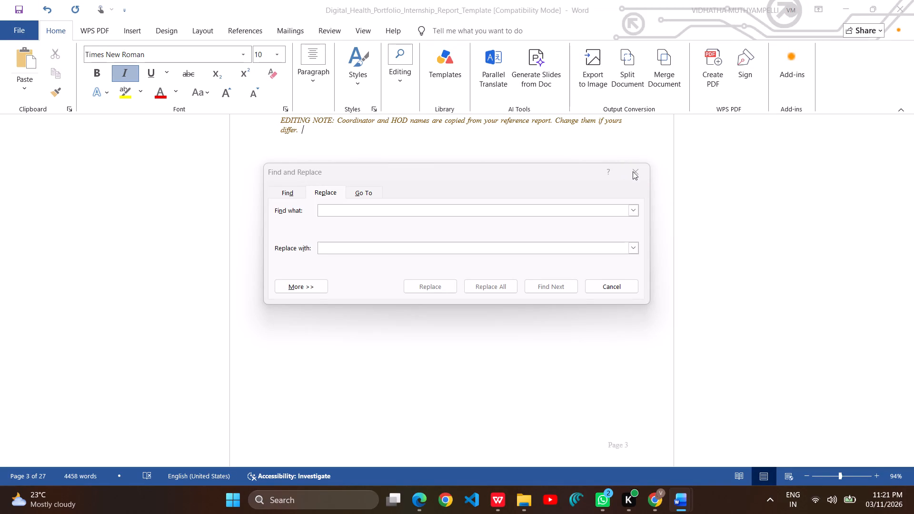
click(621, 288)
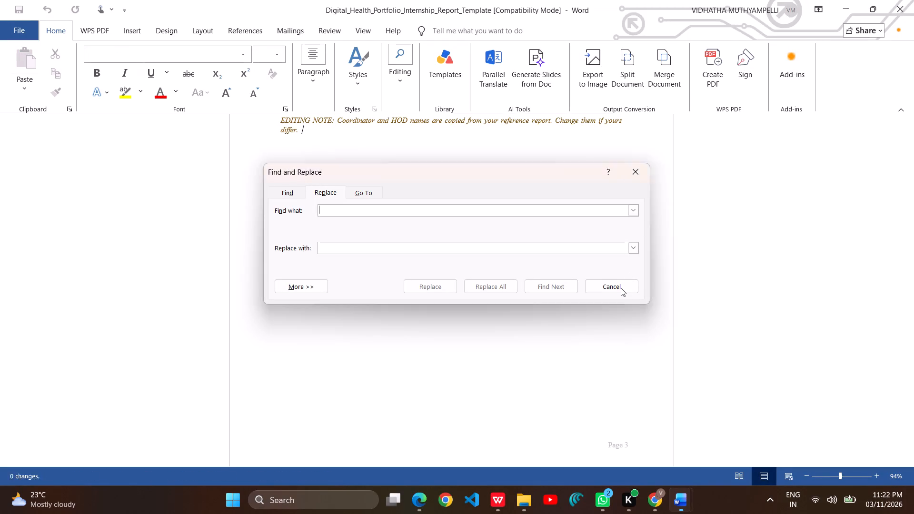
Look through the report from the Internship Certificate page to Conclusion and Future Scope to review the remaining text and image placeholders.
scroll(748, 294, down, 6)
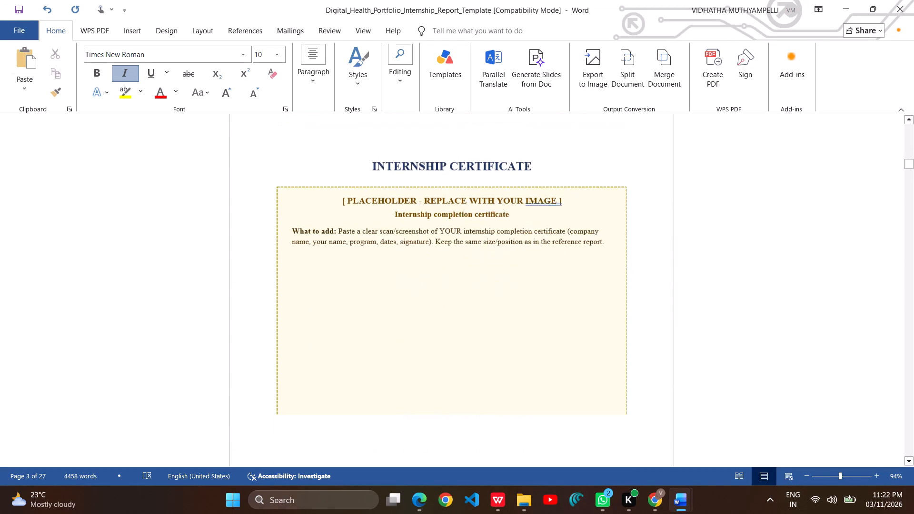
scroll(748, 294, down, 6)
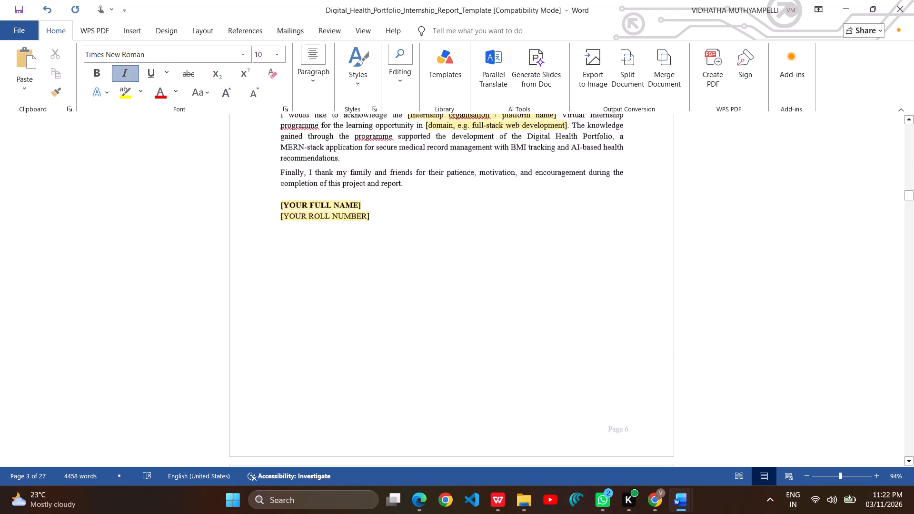
scroll(748, 294, down, 9)
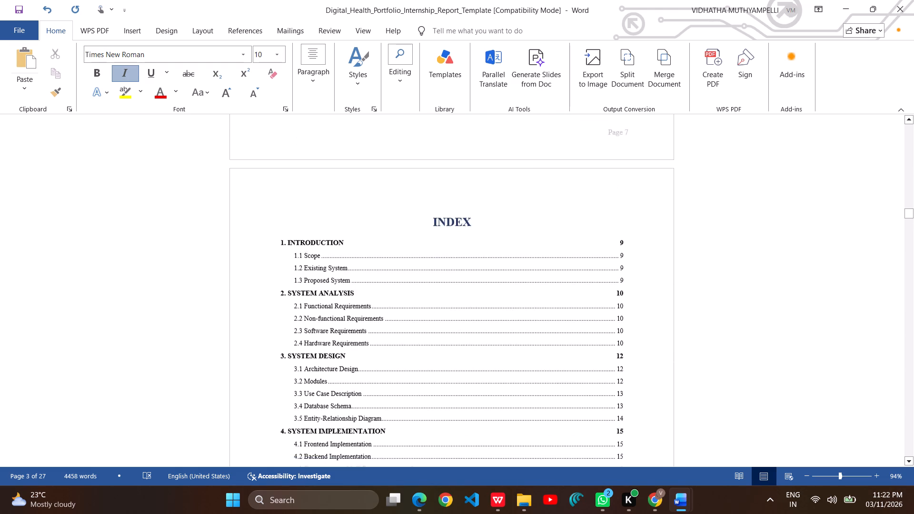
scroll(748, 294, down, 5)
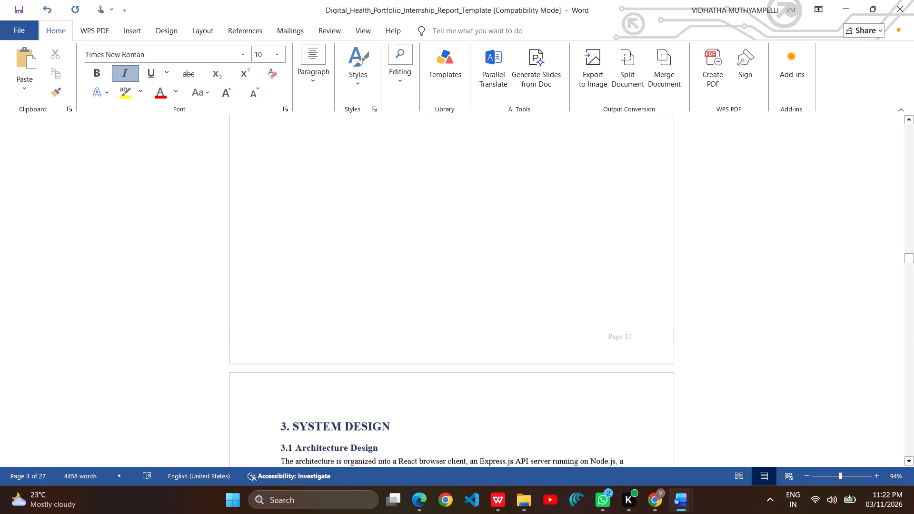
scroll(748, 294, down, 6)
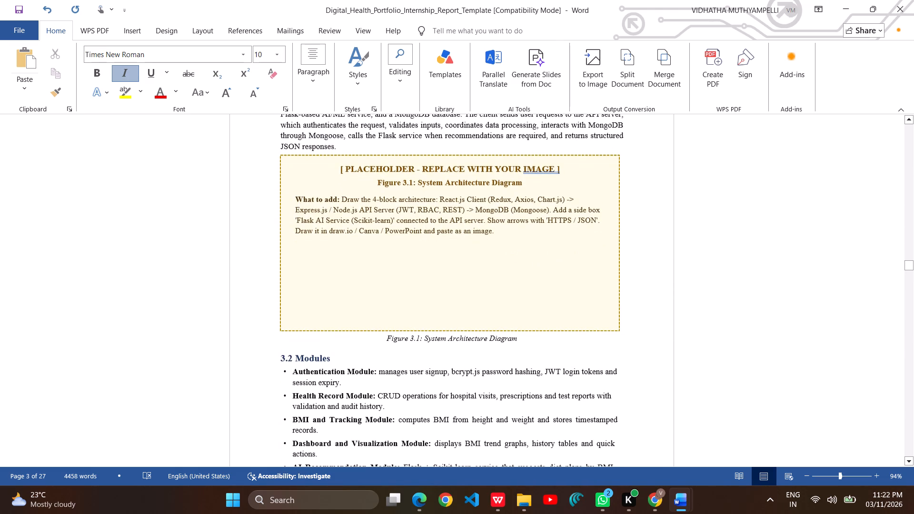
scroll(748, 294, down, 7)
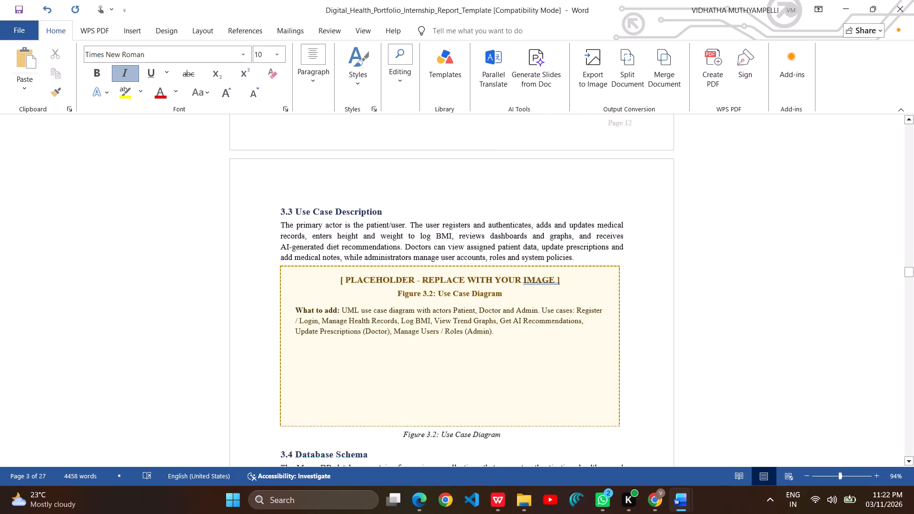
scroll(748, 294, down, 8)
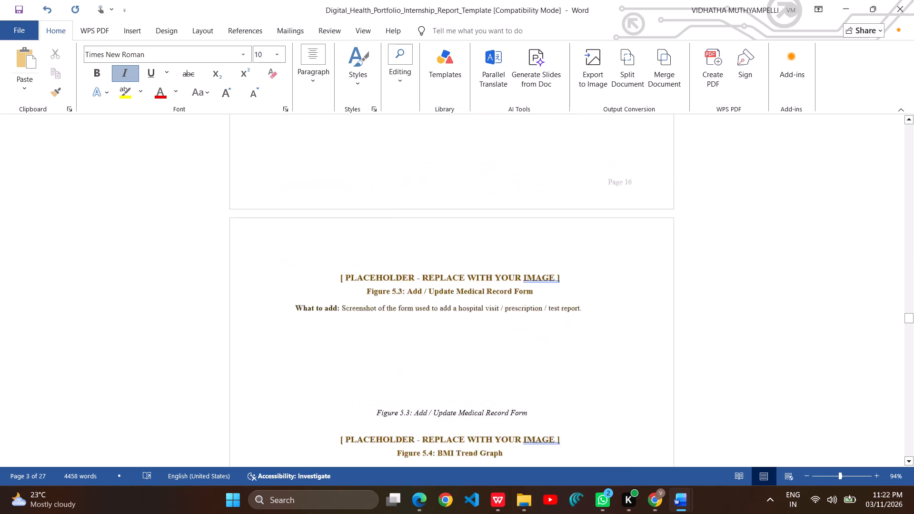
scroll(748, 294, down, 4)
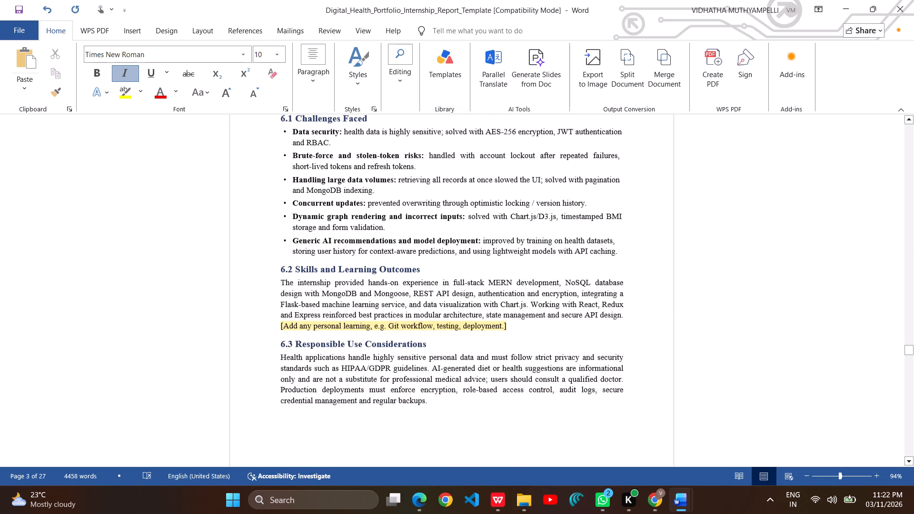
scroll(748, 294, down, 2)
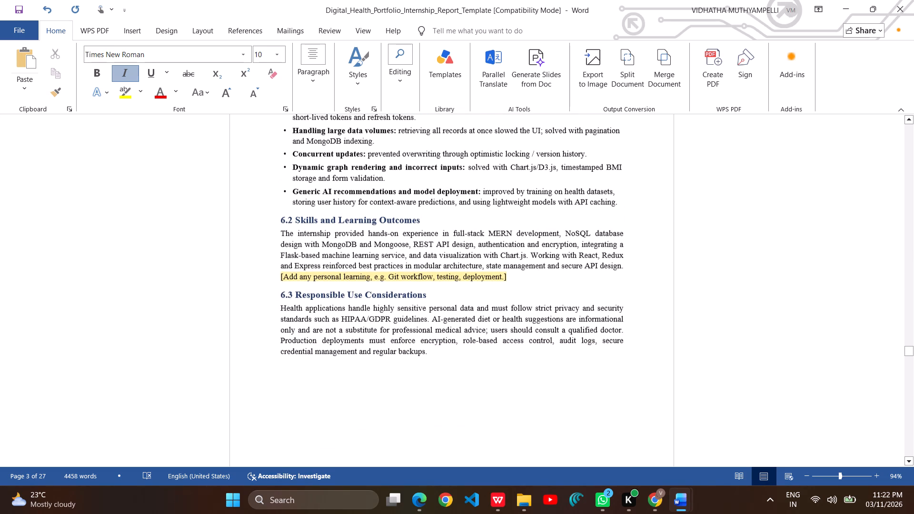
scroll(748, 294, down, 8)
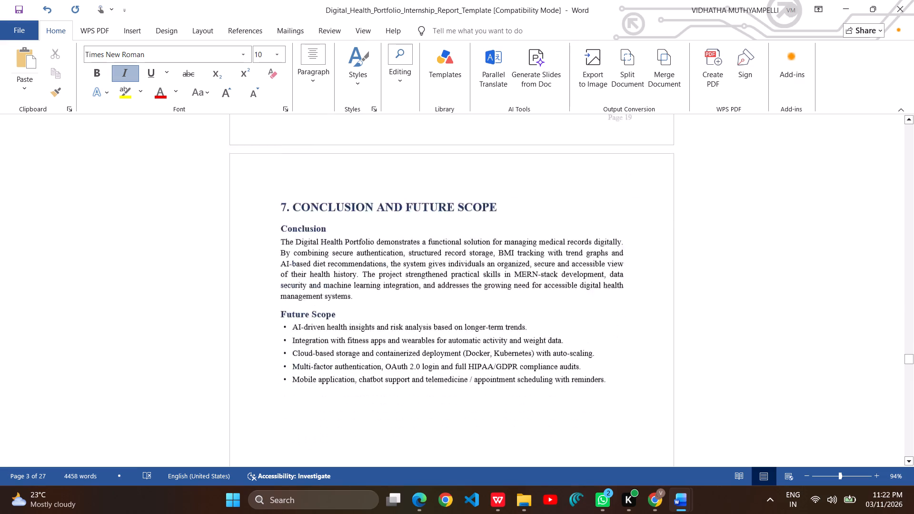
scroll(748, 294, down, 1)
scroll(748, 294, up, 2)
scroll(748, 294, down, 1)
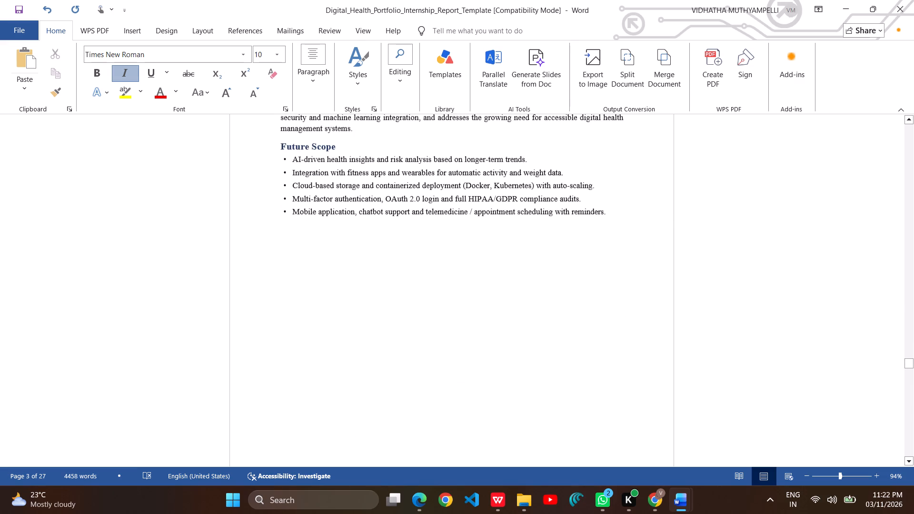
scroll(748, 294, down, 1)
scroll(748, 294, up, 15)
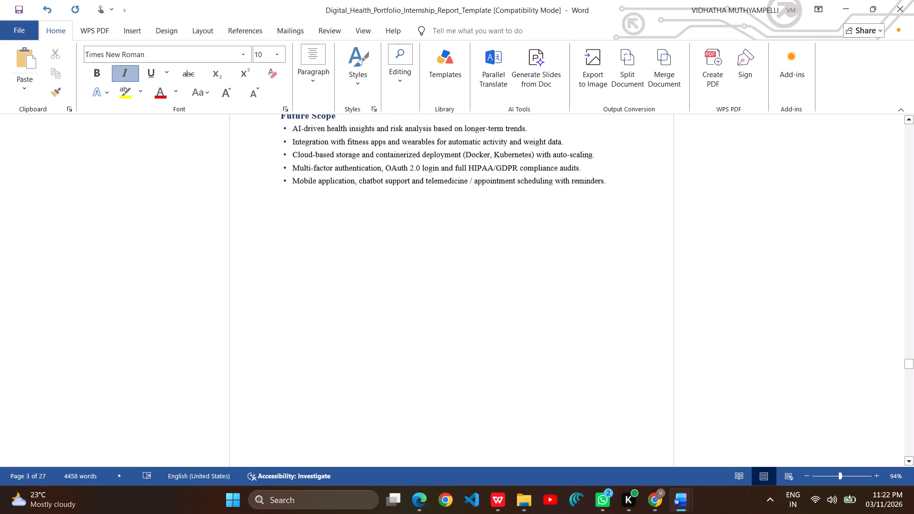
scroll(789, 284, up, 5)
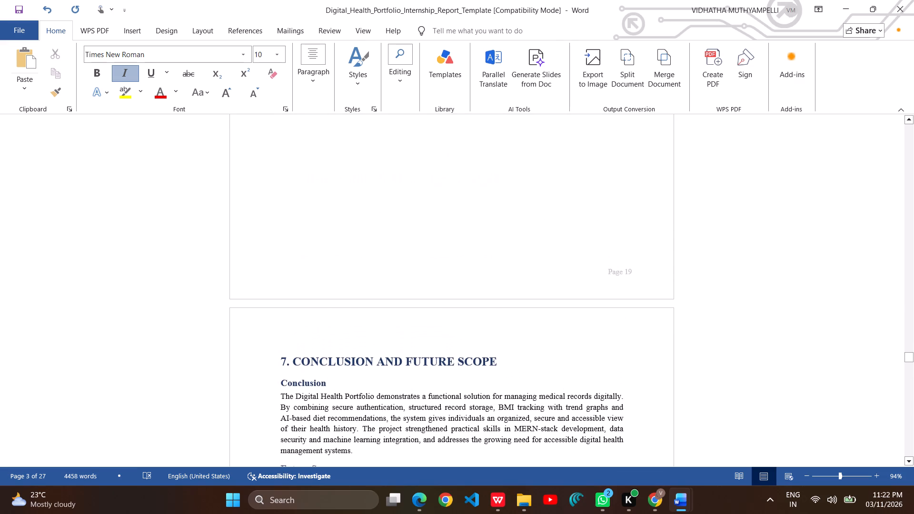
Switch to Chrome, search Google for "light pdf" in a new tab, and open the sponsored Light PDF result from PDF House.
click(653, 500)
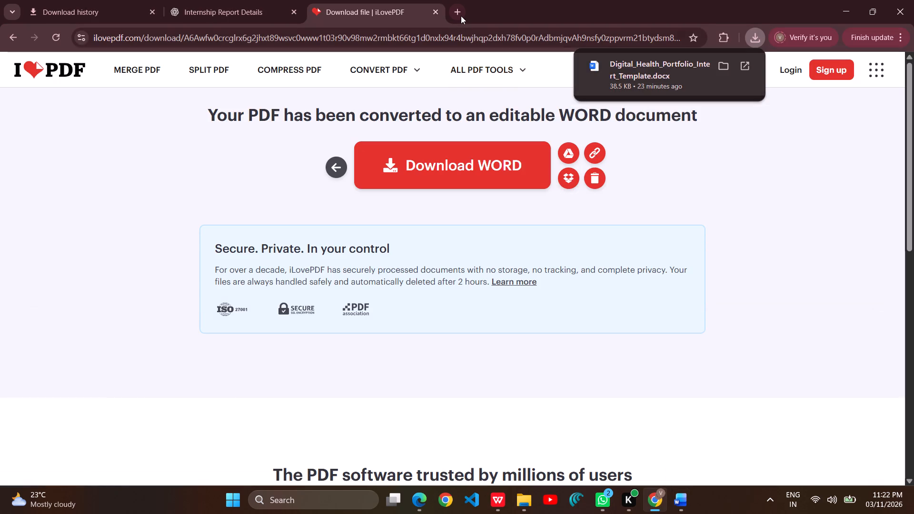
click(461, 16)
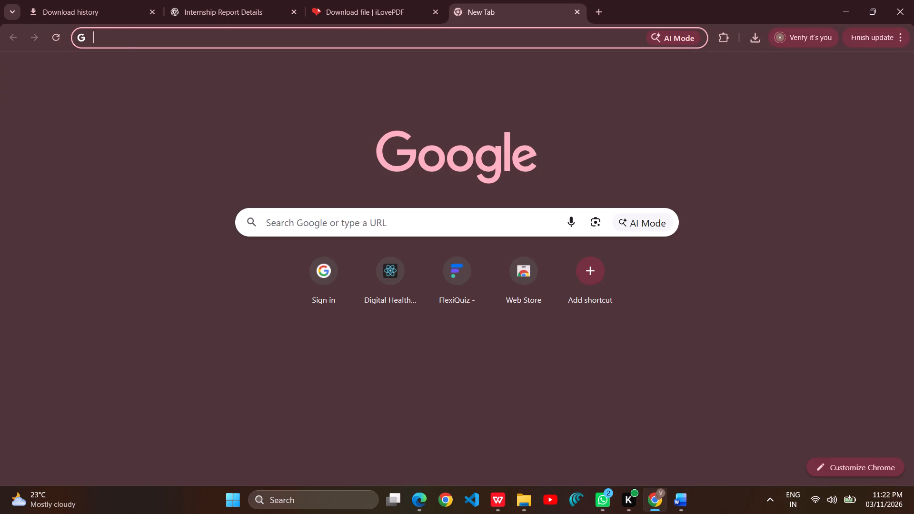
click(417, 236)
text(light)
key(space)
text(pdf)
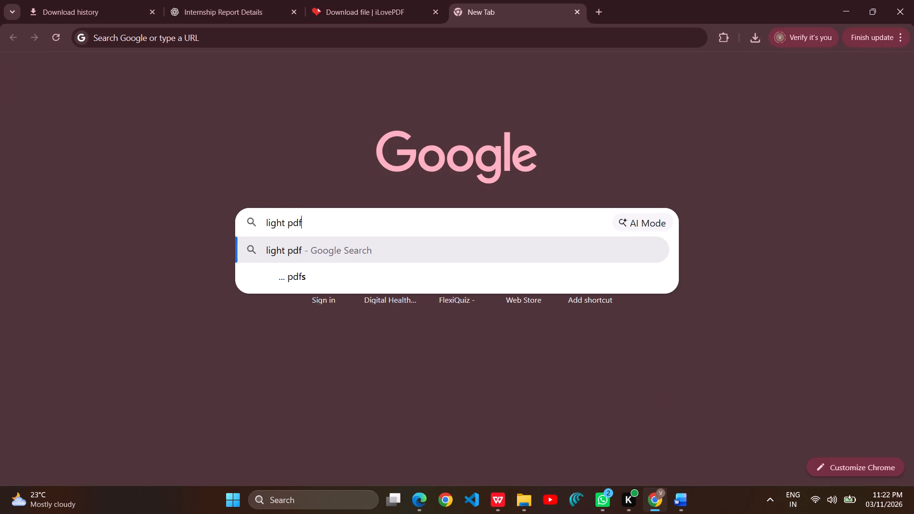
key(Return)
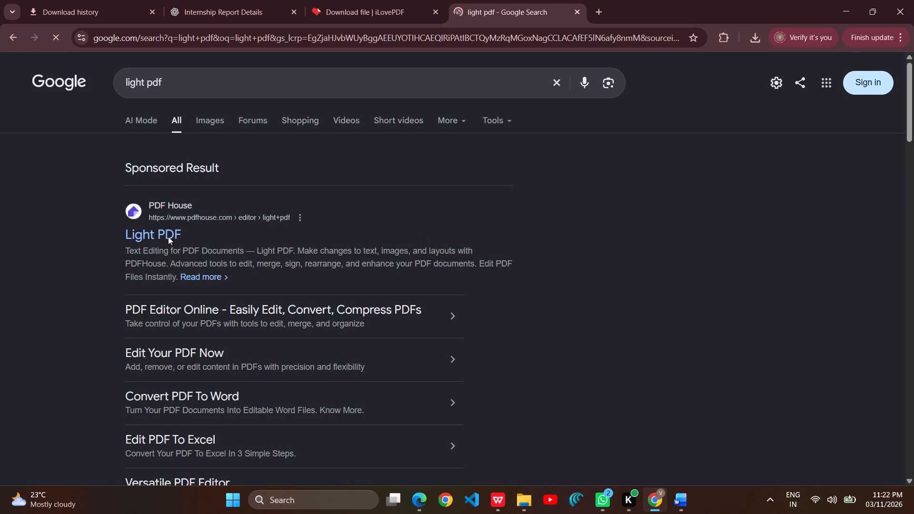
click(168, 237)
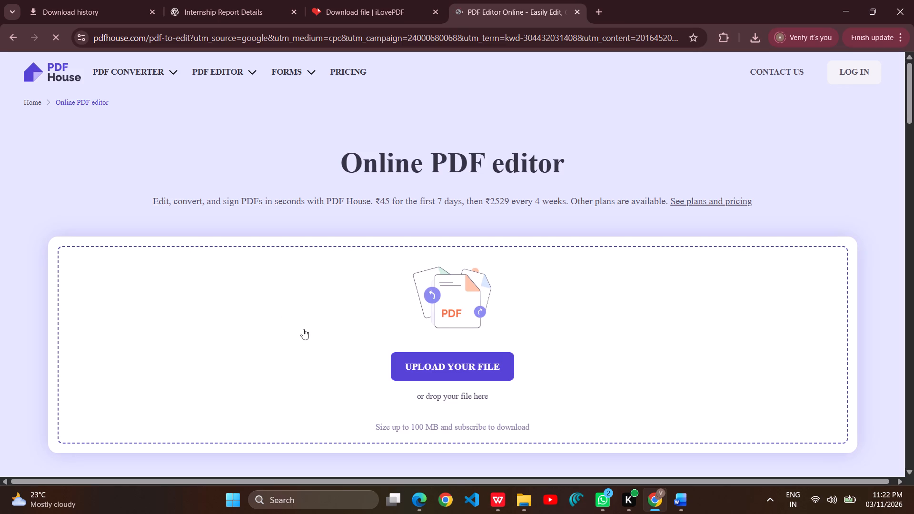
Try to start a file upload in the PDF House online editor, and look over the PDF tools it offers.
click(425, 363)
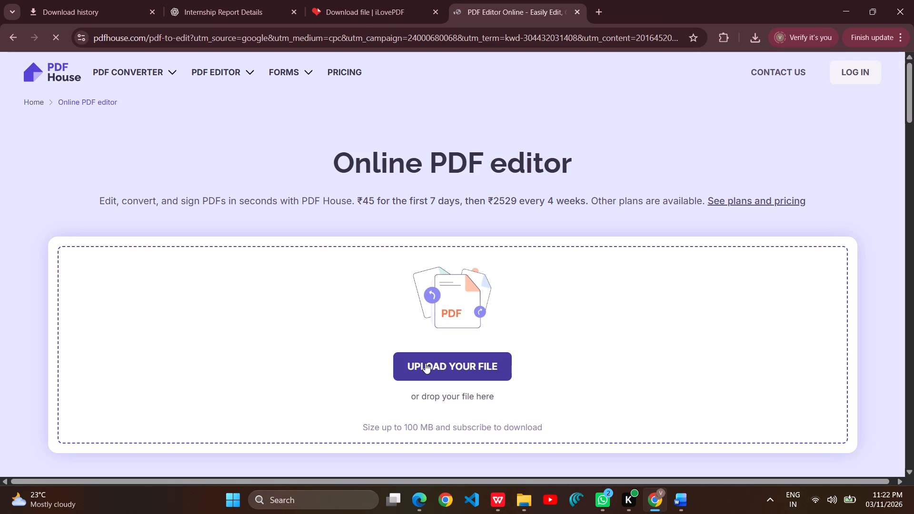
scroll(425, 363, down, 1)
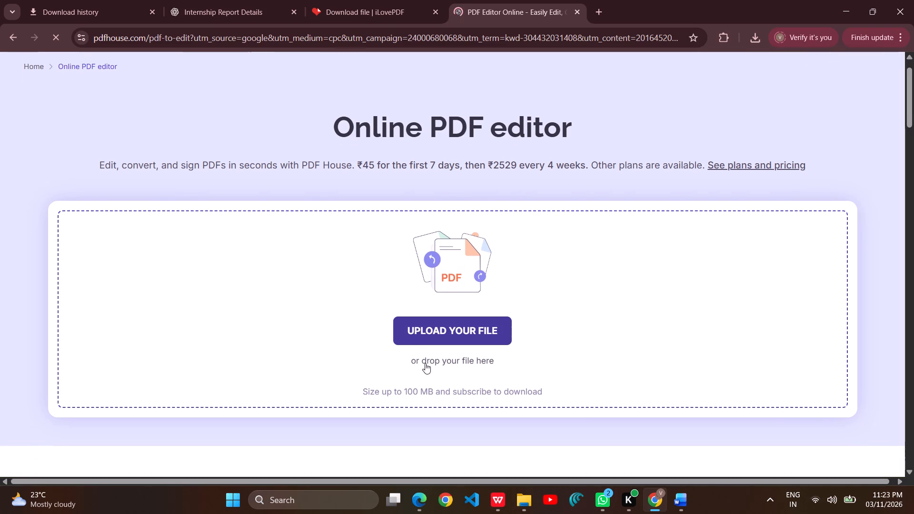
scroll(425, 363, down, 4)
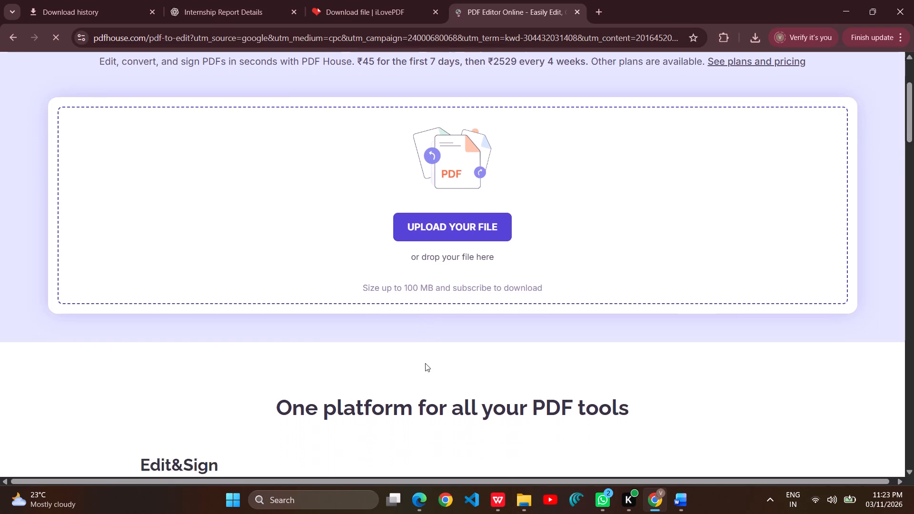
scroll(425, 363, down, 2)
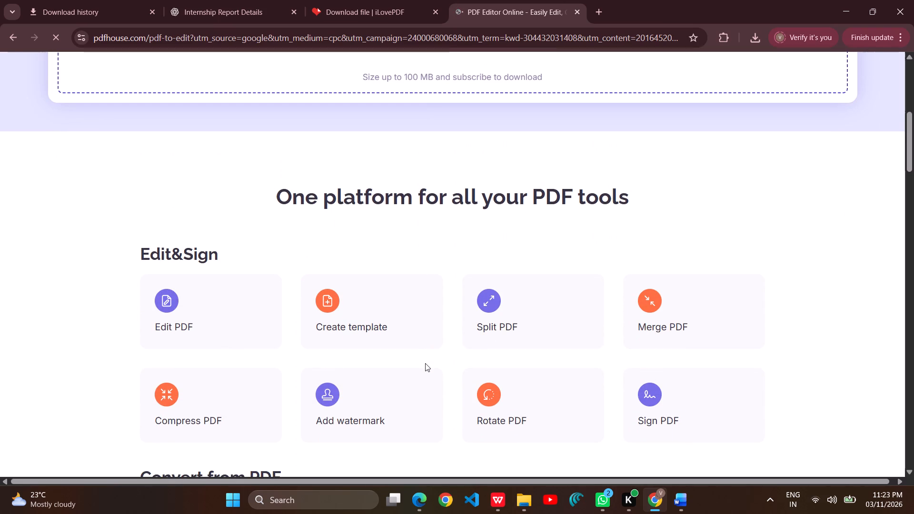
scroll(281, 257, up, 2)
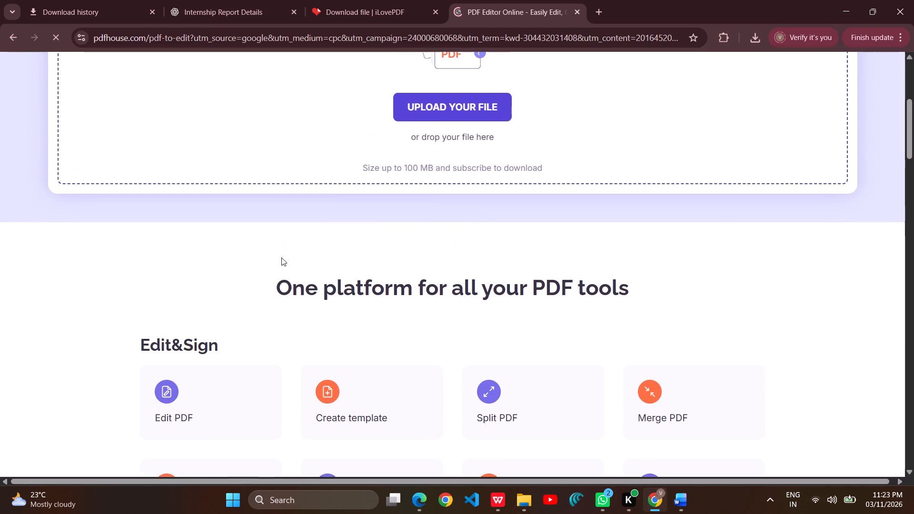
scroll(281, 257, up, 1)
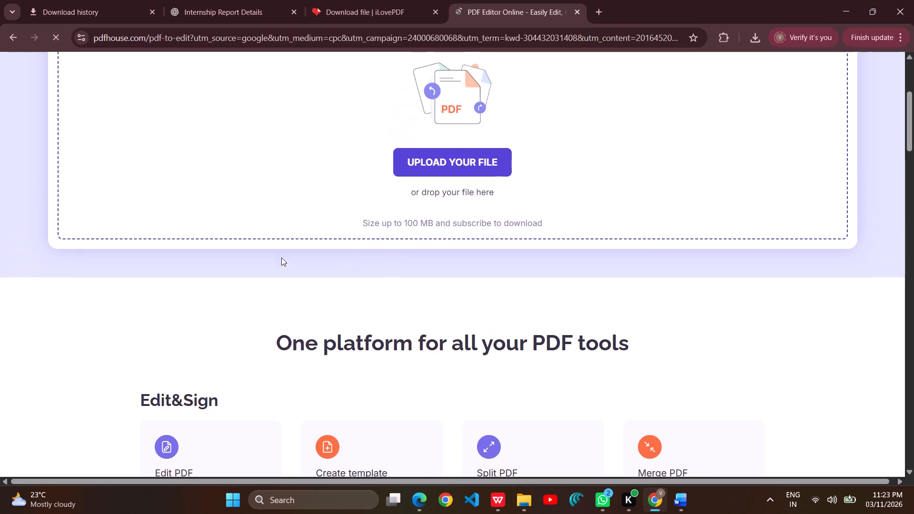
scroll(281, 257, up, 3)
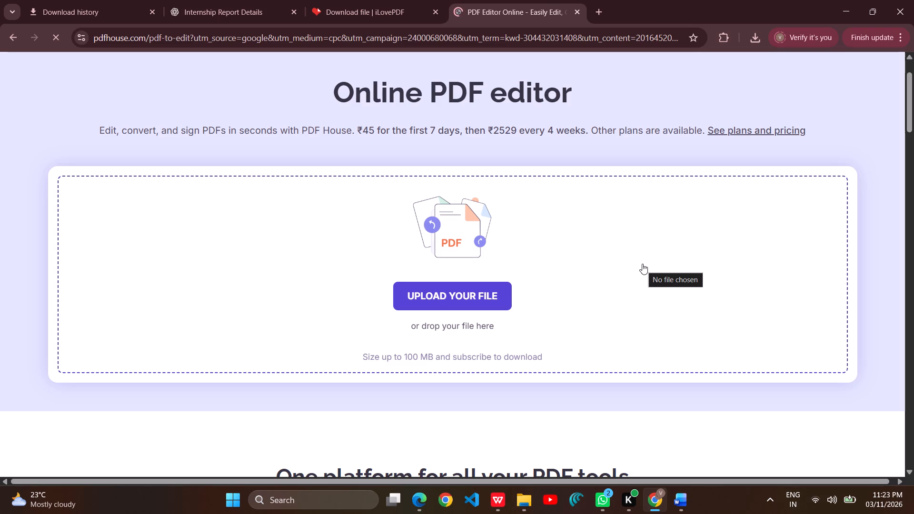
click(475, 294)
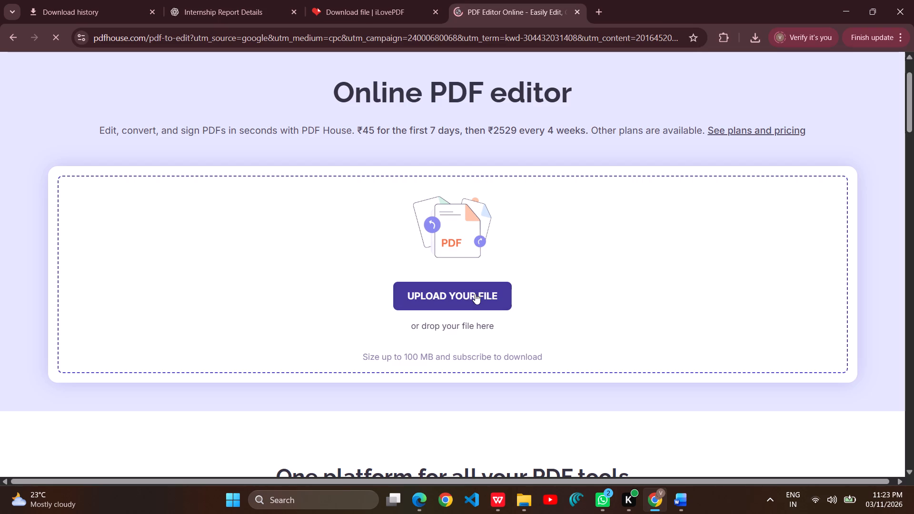
Switch to File Explorer to locate the file for the PDF editor.
click(523, 501)
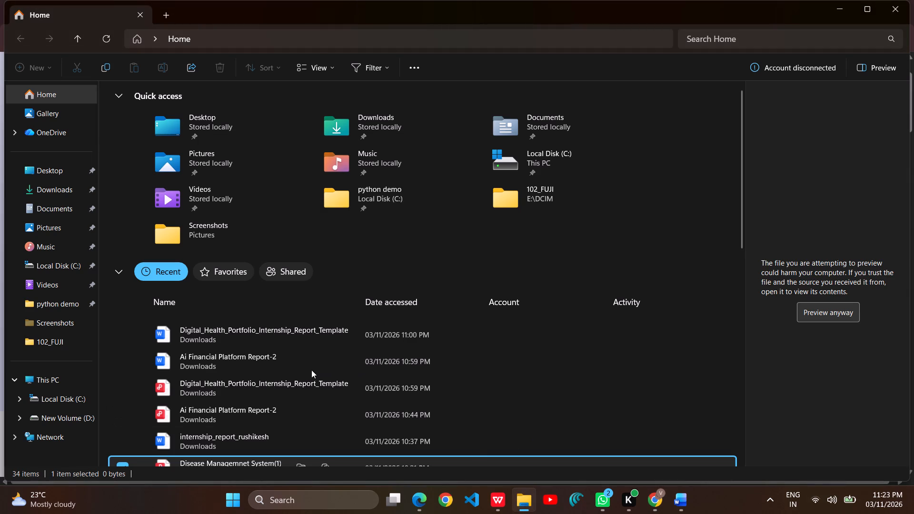
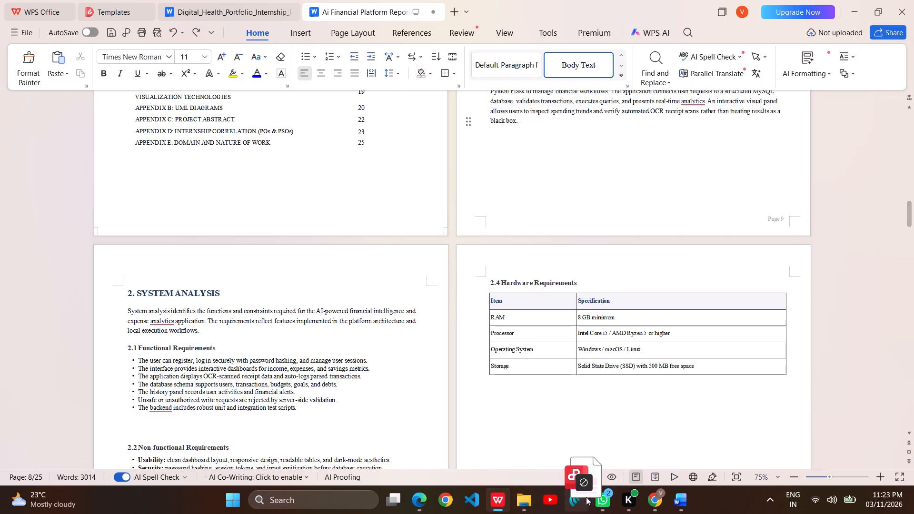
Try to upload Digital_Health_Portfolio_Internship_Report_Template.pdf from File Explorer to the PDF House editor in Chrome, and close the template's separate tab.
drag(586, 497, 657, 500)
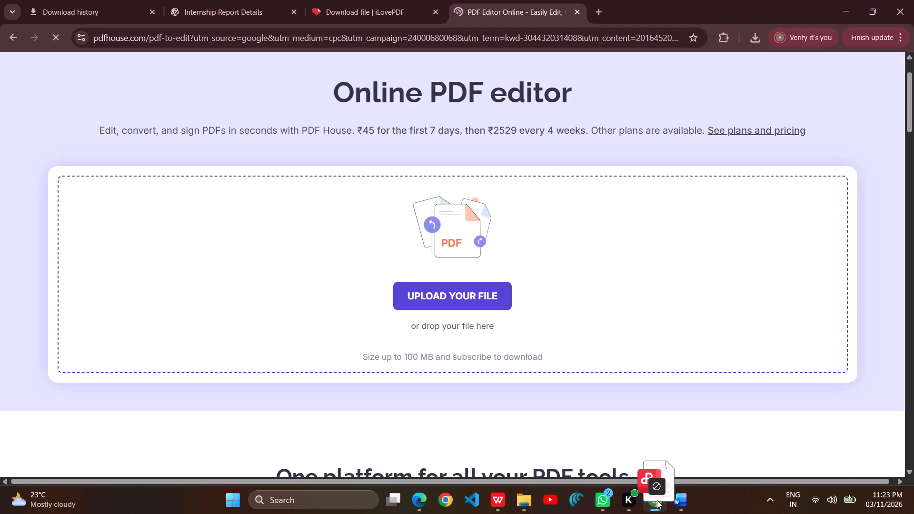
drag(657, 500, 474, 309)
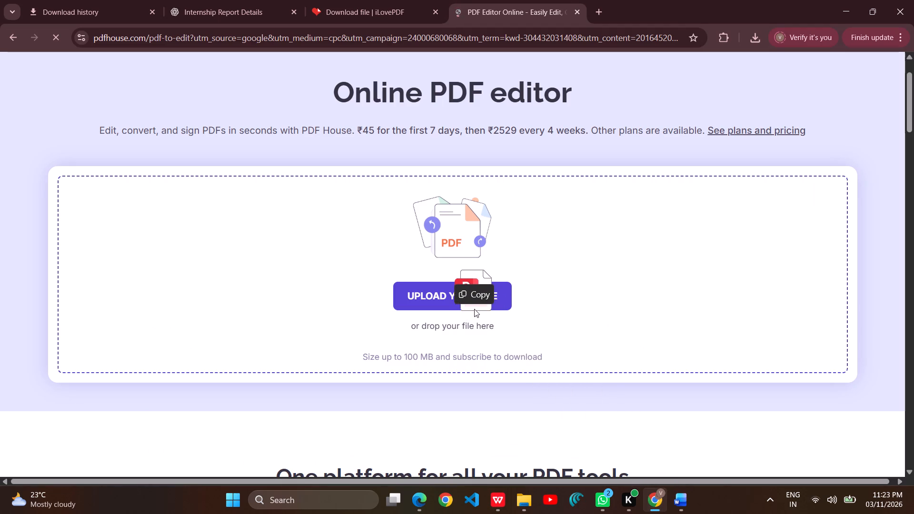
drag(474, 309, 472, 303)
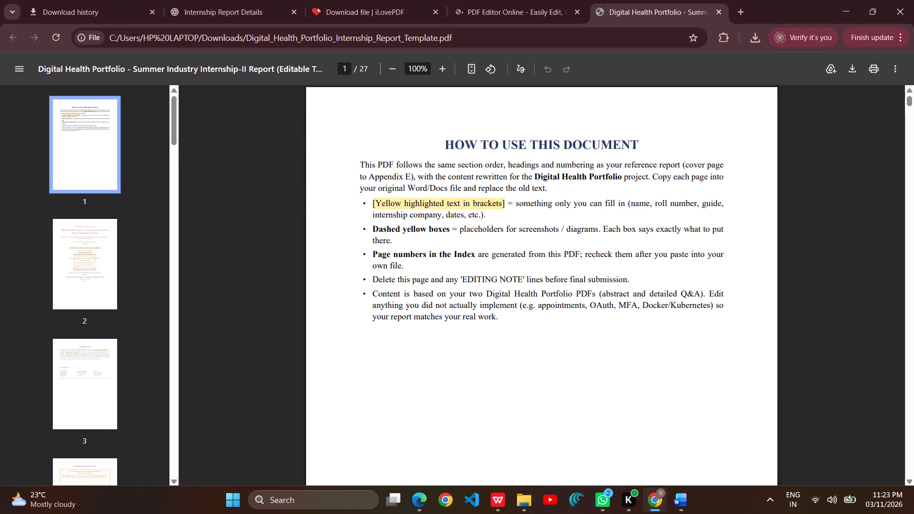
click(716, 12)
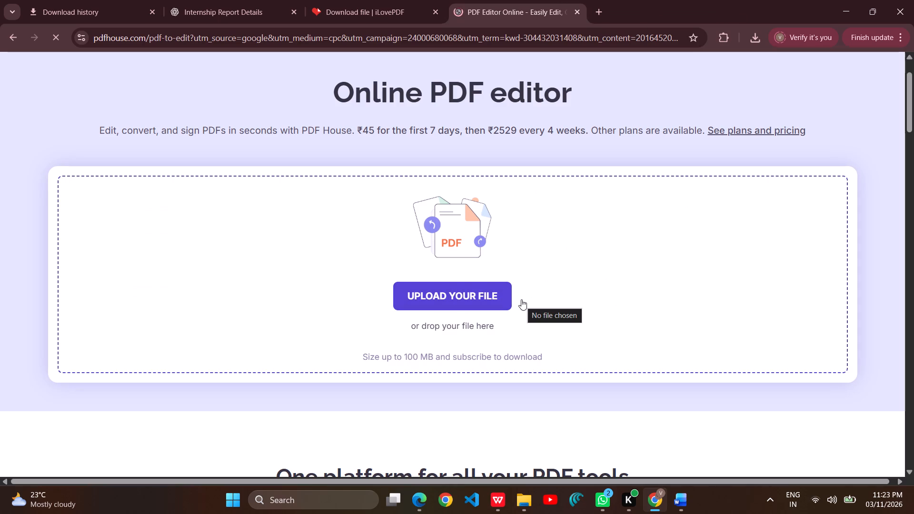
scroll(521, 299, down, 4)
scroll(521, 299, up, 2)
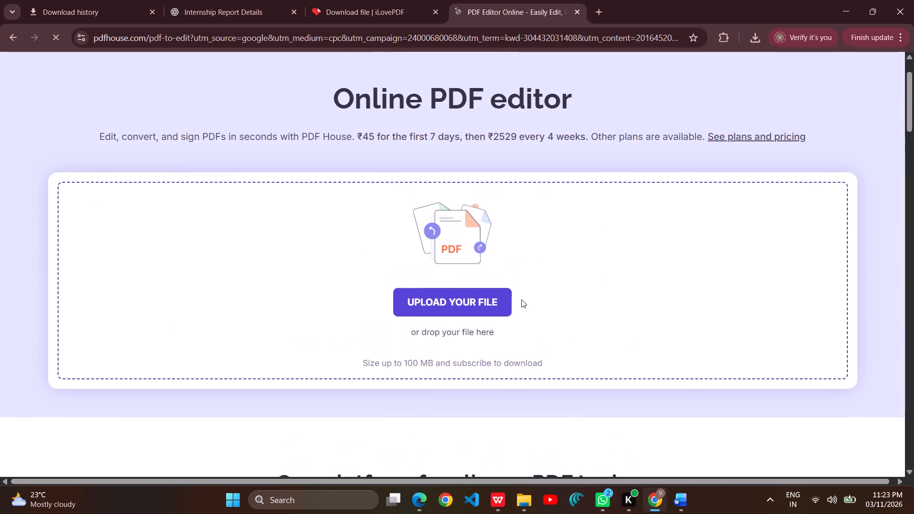